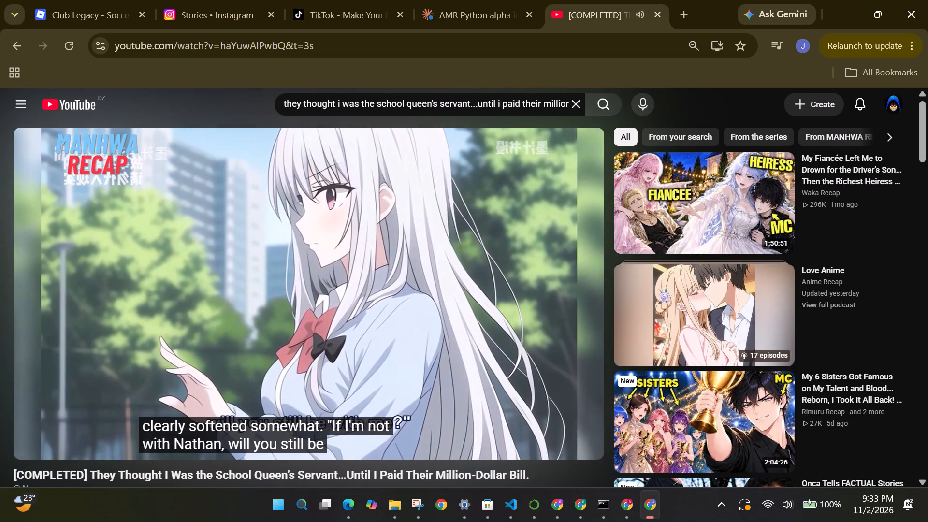
Pause the playing manhwa recap video and minimize the browser window.
{"action": "left_click", "coordinate": [243, 289]}
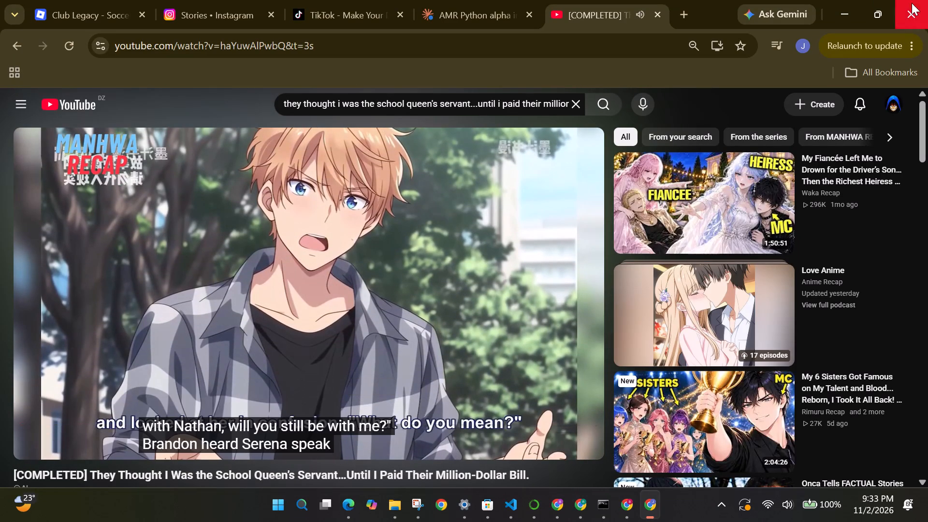
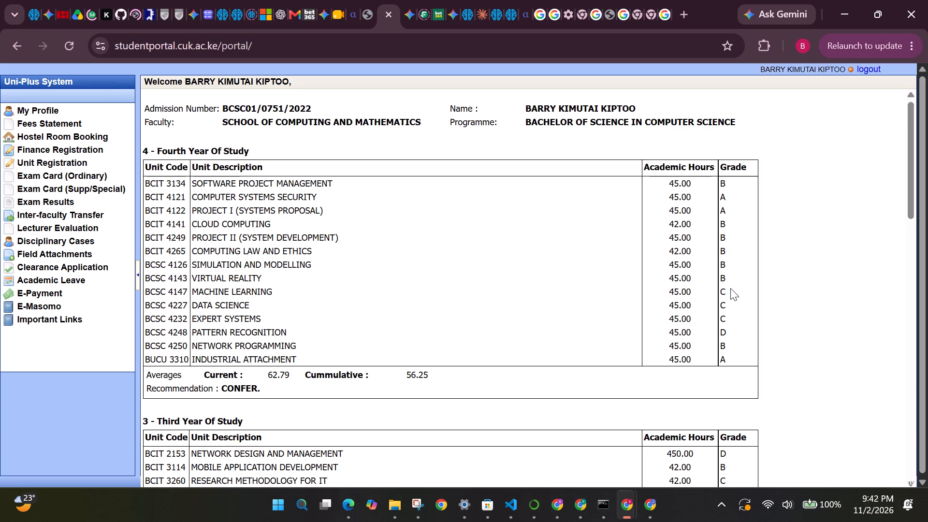
{"action": "left_click", "coordinate": [44, 202]}
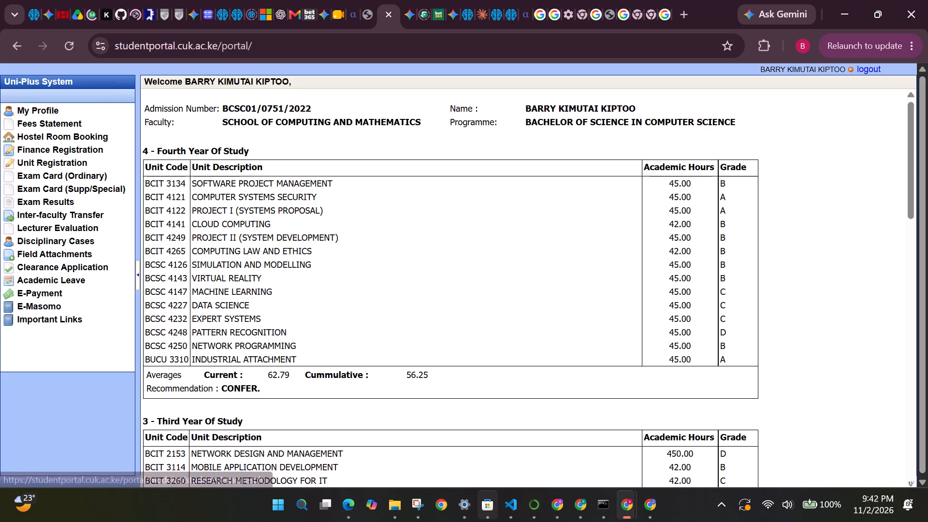
Switch to Microsoft Edge and check the progress output of the running PythonAlpha_AMR_TOP600_v12_4 simulation cell.
{"action": "left_click", "coordinate": [342, 499]}
{"action": "left_click", "coordinate": [342, 499]}
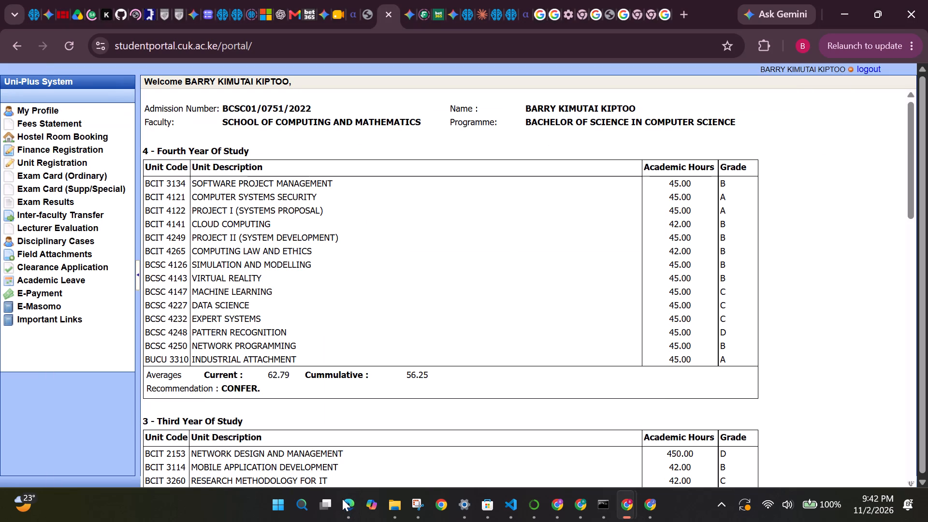
{"action": "left_click", "coordinate": [342, 499]}
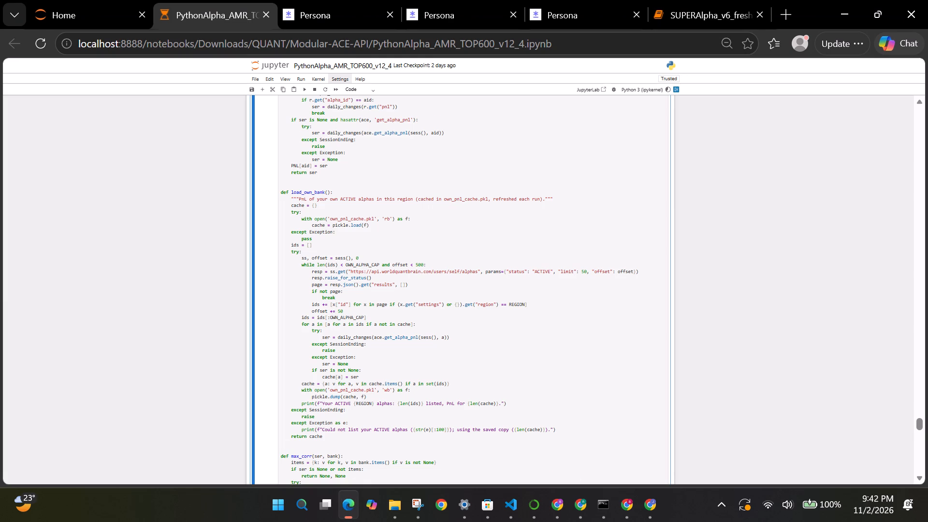
{"action": "scroll", "coordinate": [355, 446], "scroll_direction": "left", "scroll_amount": 1}
{"action": "scroll", "coordinate": [355, 446], "scroll_direction": "up", "scroll_amount": 4}
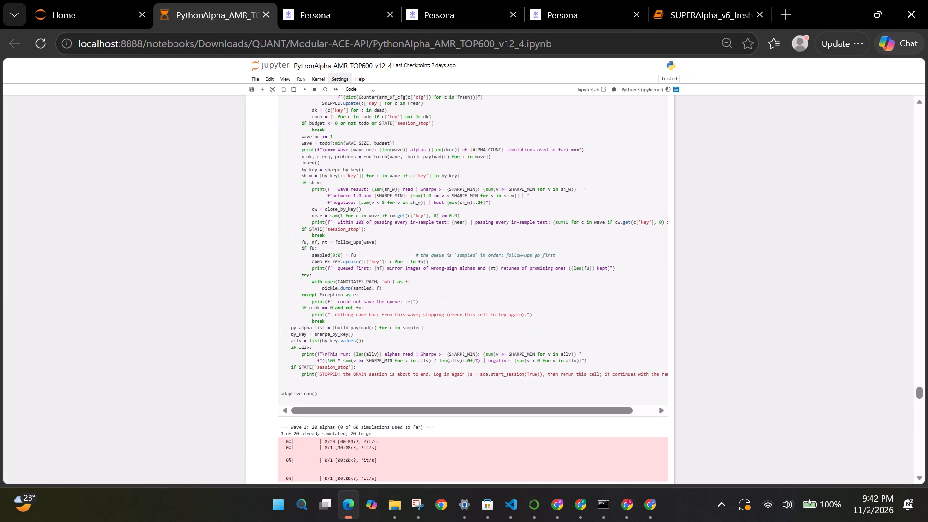
{"action": "scroll", "coordinate": [355, 446], "scroll_direction": "down", "scroll_amount": 1}
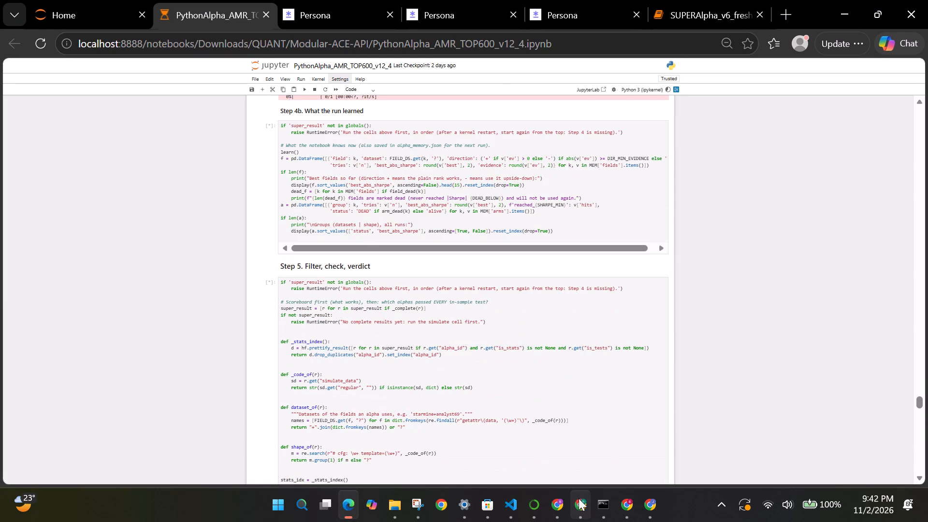
Switch to the WorldQuant BRAIN unsubmitted alphas page in Google Chrome and close the open alpha's details.
{"action": "left_click", "coordinate": [583, 463]}
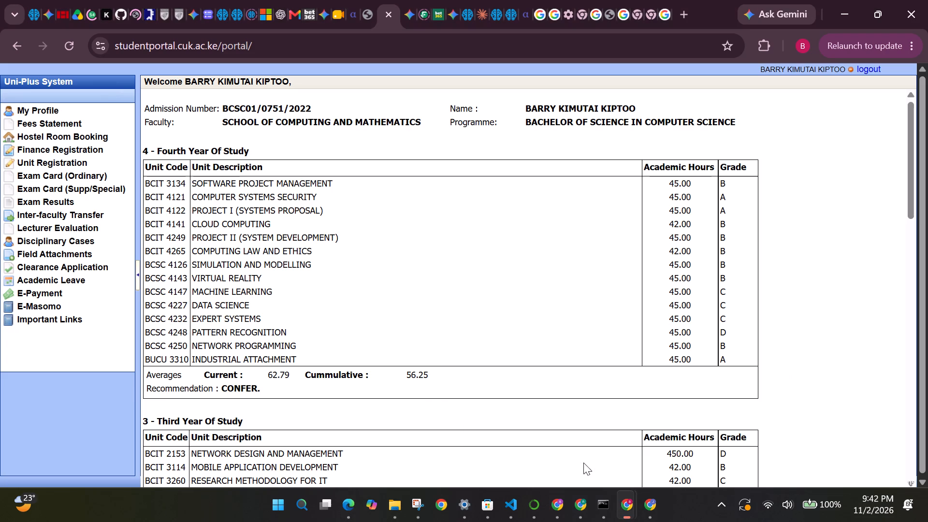
{"action": "left_click", "coordinate": [495, 0]}
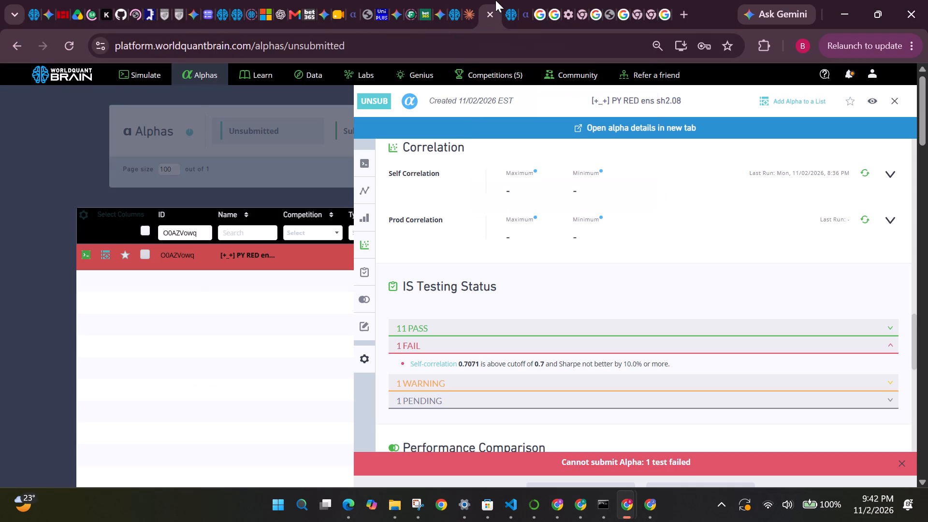
{"action": "left_click", "coordinate": [892, 99]}
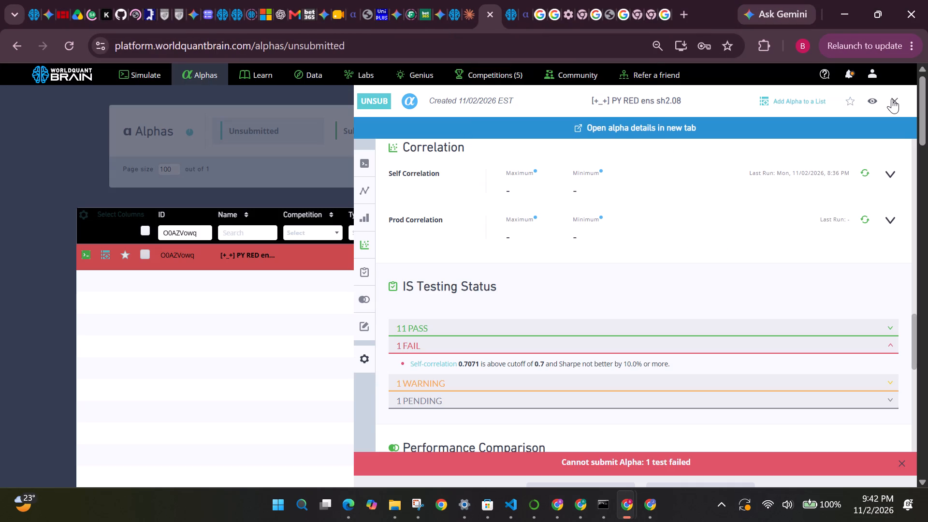
{"action": "left_click", "coordinate": [895, 99]}
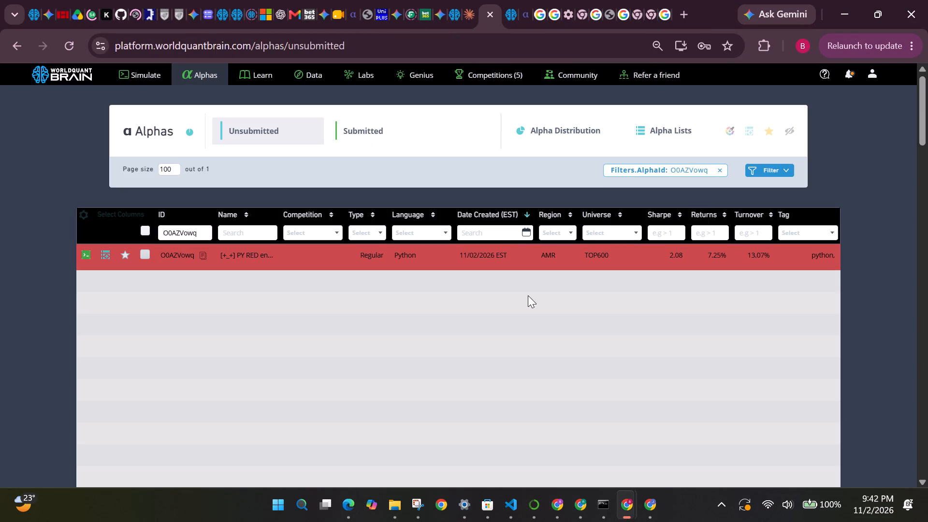
Filter the unsubmitted alphas to those created today with Sharpe >1.58, removing the alpha ID filter.
{"action": "left_click", "coordinate": [525, 227]}
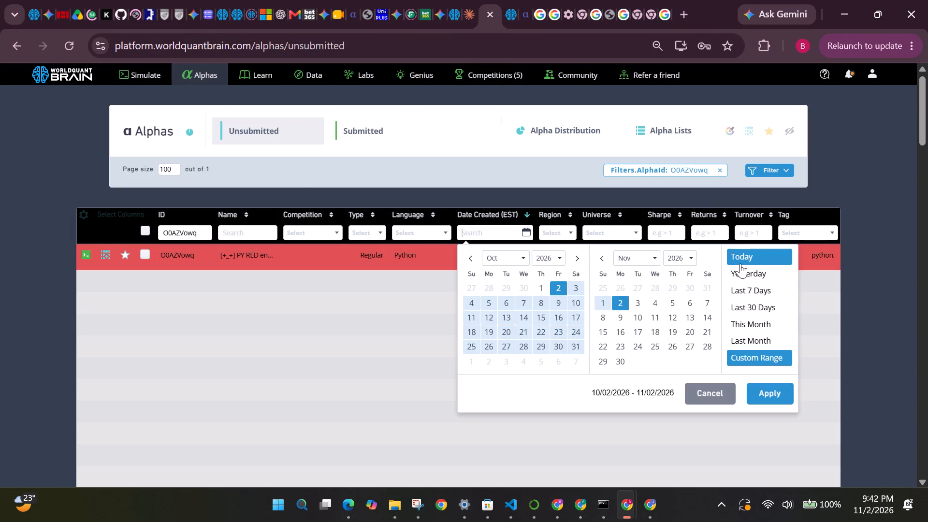
{"action": "left_click", "coordinate": [741, 263]}
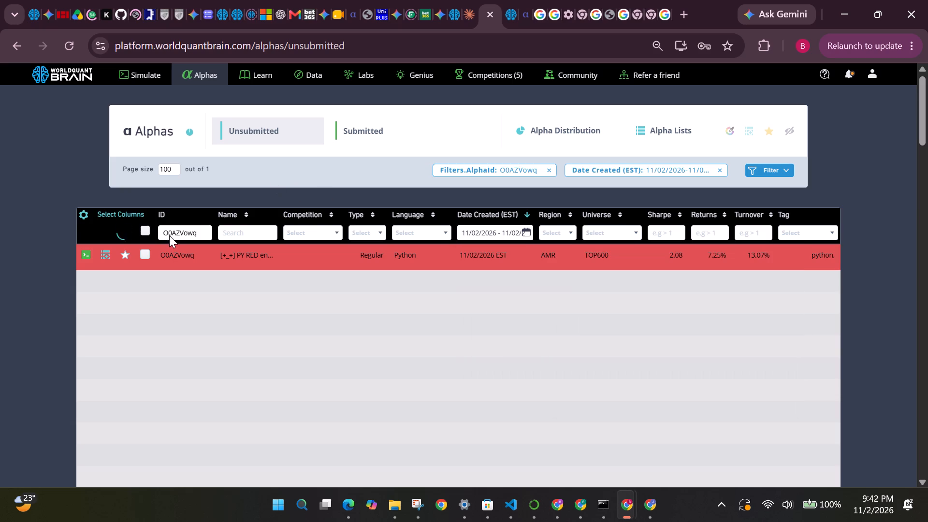
{"action": "triple_click", "coordinate": [170, 234]}
{"action": "left_click", "coordinate": [170, 234]}
{"action": "key", "text": "BackSpace"}
{"action": "left_click", "coordinate": [666, 234]}
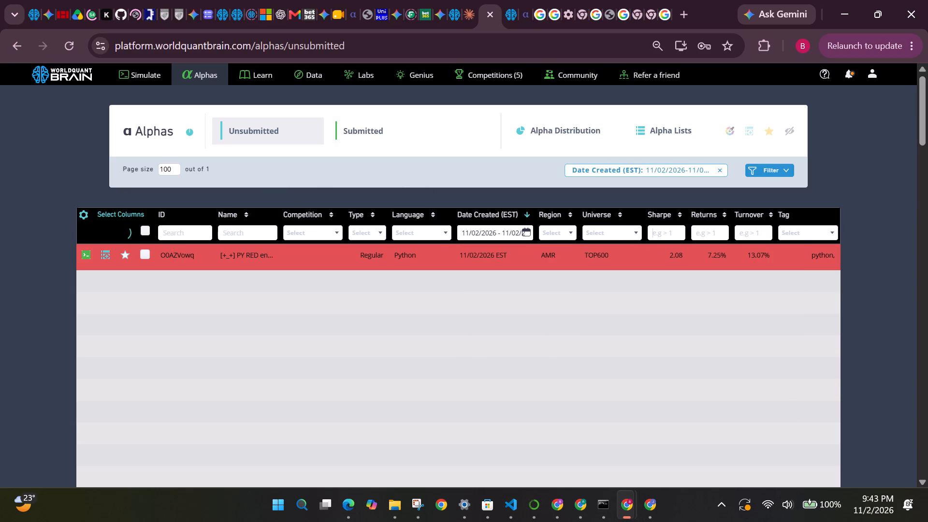
{"action": "key", "text": "shift+greater"}
{"action": "type", "text": "1."}
{"action": "type", "text": "58"}
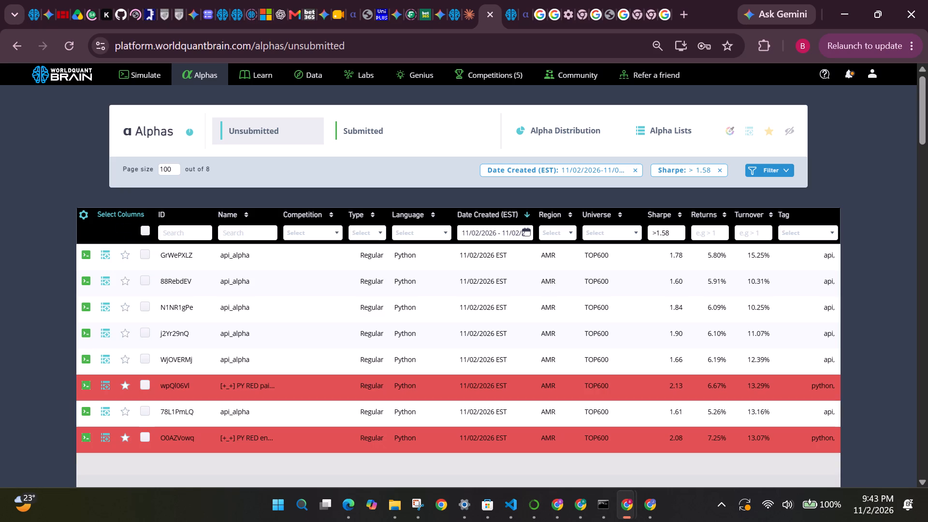
Open alpha GrWePXLZ, show its test period and set its colour to red in the properties.
{"action": "left_click", "coordinate": [647, 252]}
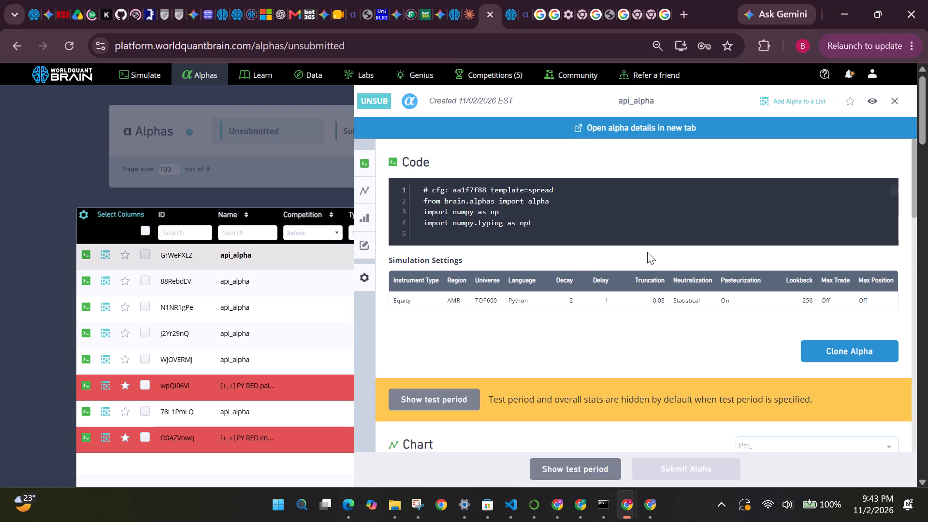
{"action": "left_click", "coordinate": [570, 466]}
{"action": "scroll", "coordinate": [584, 421], "scroll_direction": "down", "scroll_amount": 9}
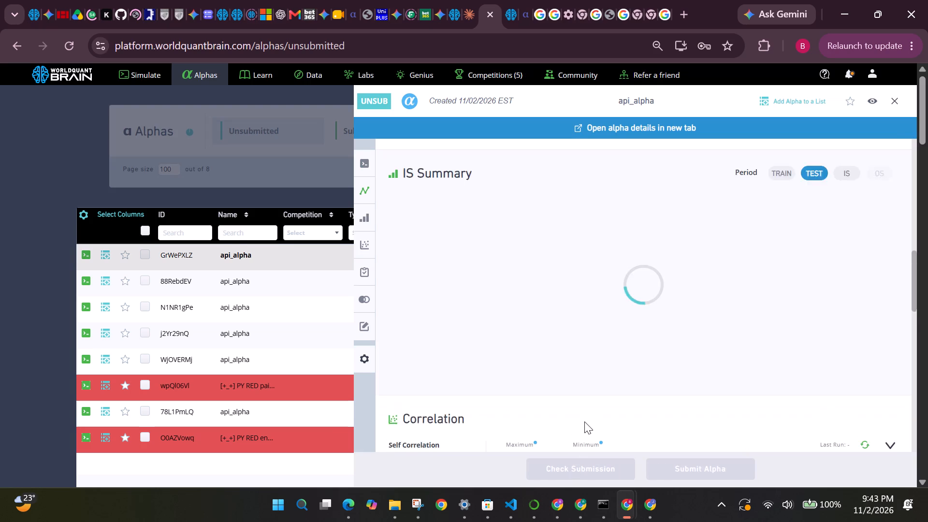
{"action": "scroll", "coordinate": [584, 421], "scroll_direction": "down", "scroll_amount": 6}
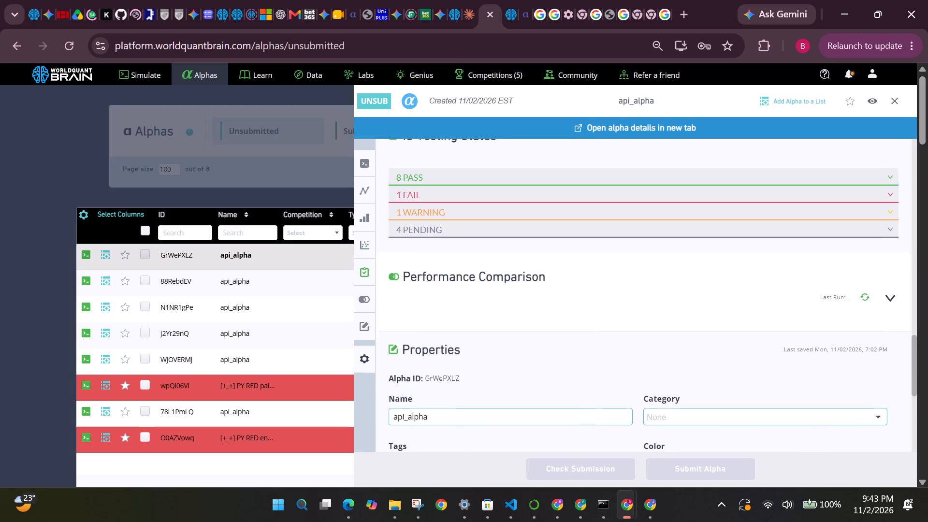
{"action": "scroll", "coordinate": [726, 371], "scroll_direction": "down", "scroll_amount": 1}
{"action": "left_click", "coordinate": [696, 371]}
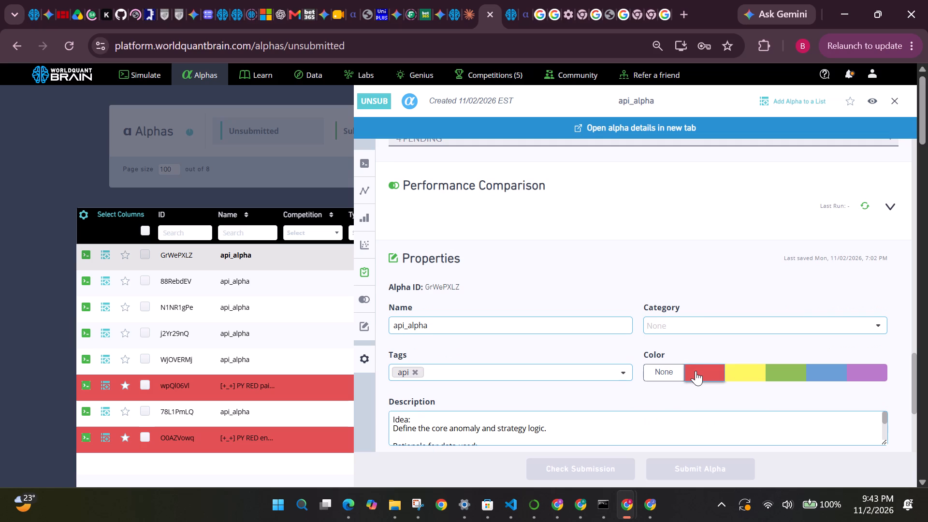
Open alpha 88RebdEV, show its test period and set its colour to red in the properties.
{"action": "left_click", "coordinate": [222, 286]}
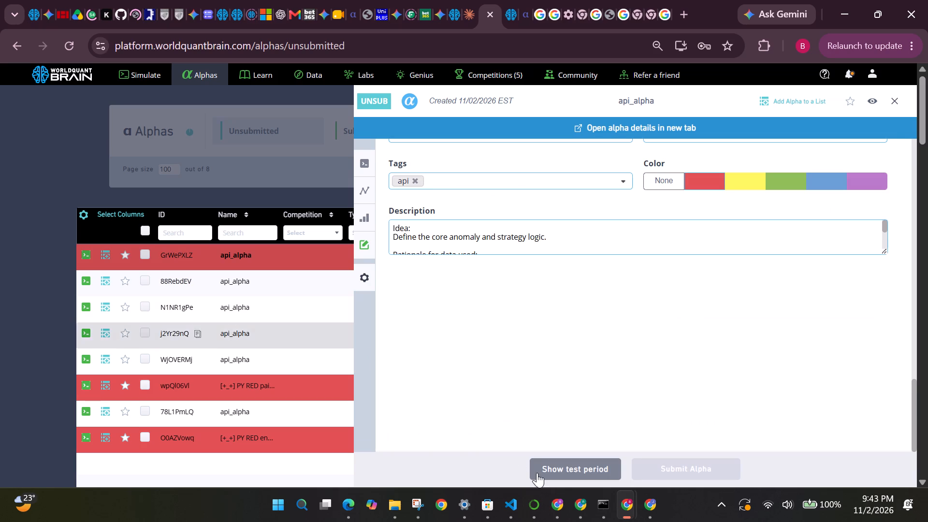
{"action": "left_click", "coordinate": [230, 274]}
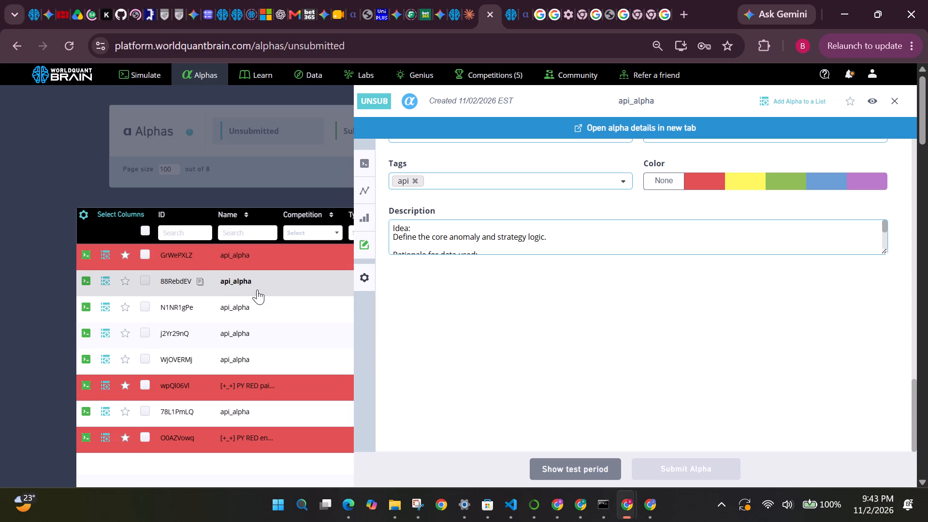
{"action": "left_click", "coordinate": [548, 469]}
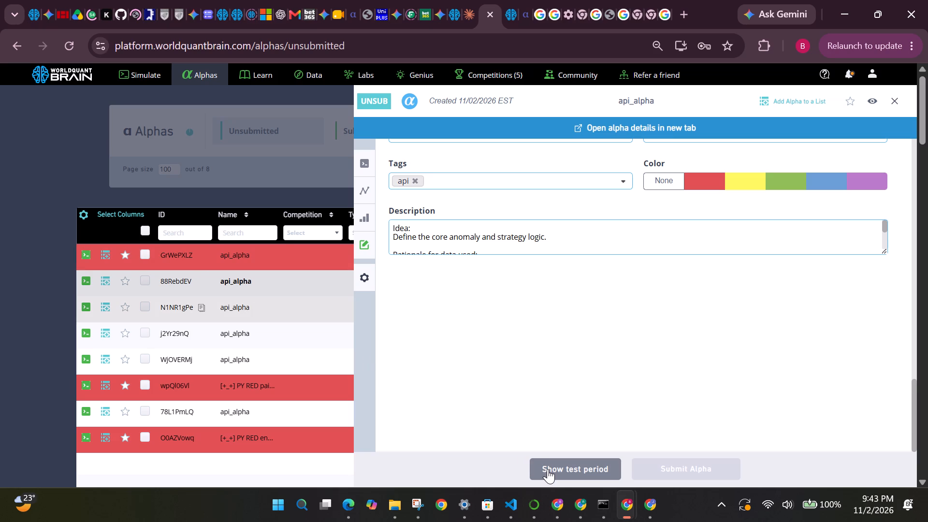
{"action": "left_click", "coordinate": [548, 469]}
{"action": "scroll", "coordinate": [595, 374], "scroll_direction": "down", "scroll_amount": 1}
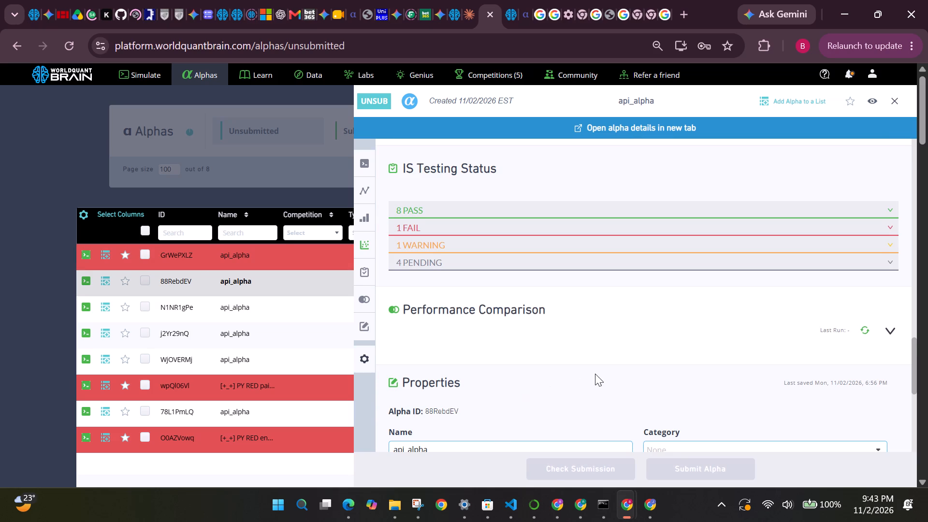
{"action": "scroll", "coordinate": [595, 374], "scroll_direction": "down", "scroll_amount": 3}
{"action": "left_click", "coordinate": [708, 317]}
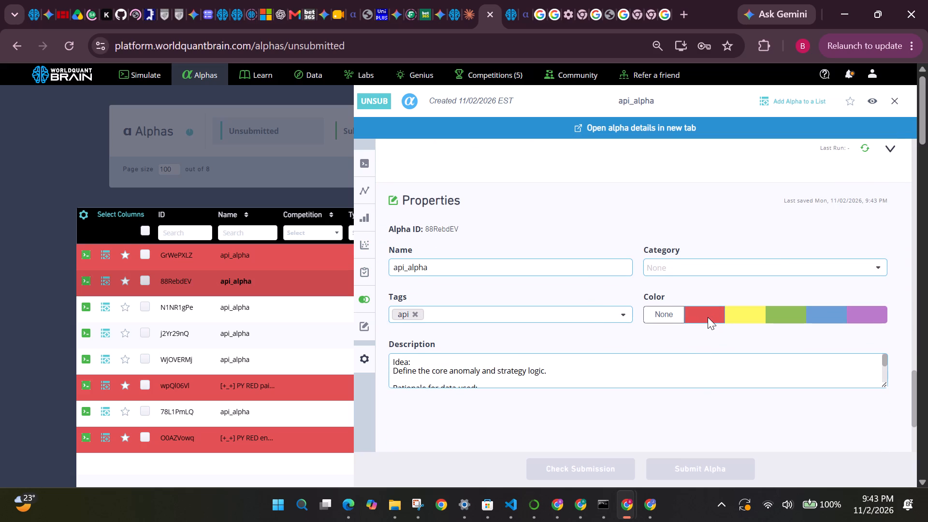
Show the test period of alpha N1NR1gPe, run its submission check and examine the failed items under IS Testing Status.
{"action": "left_click", "coordinate": [239, 306]}
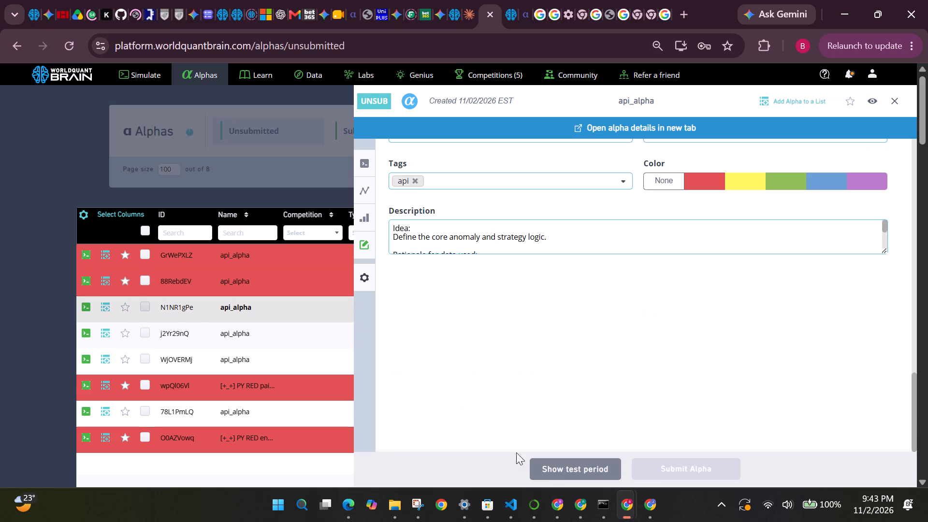
{"action": "left_click", "coordinate": [555, 466]}
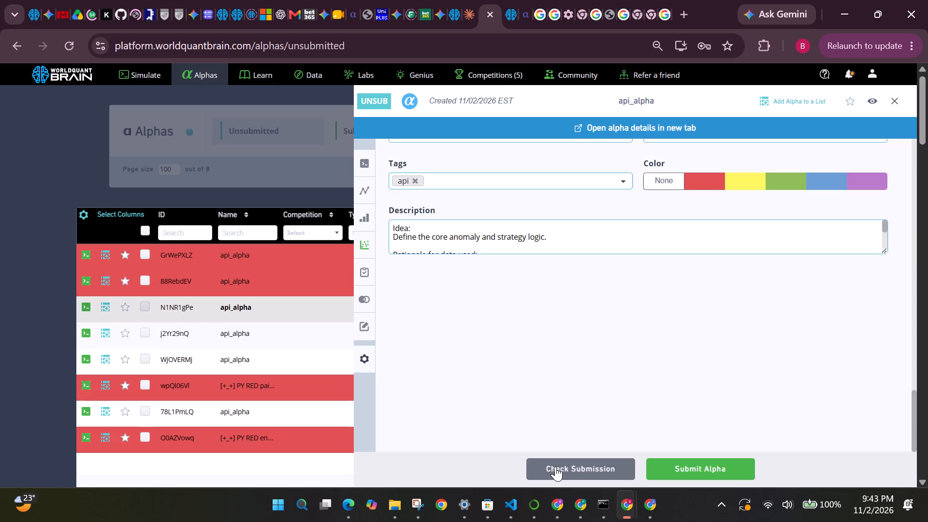
{"action": "left_click", "coordinate": [555, 466]}
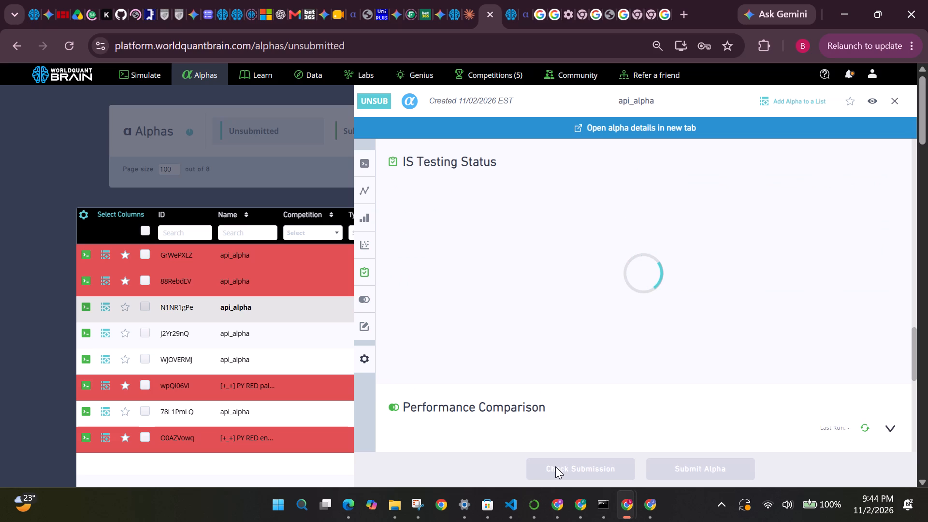
{"action": "left_click", "coordinate": [415, 221]}
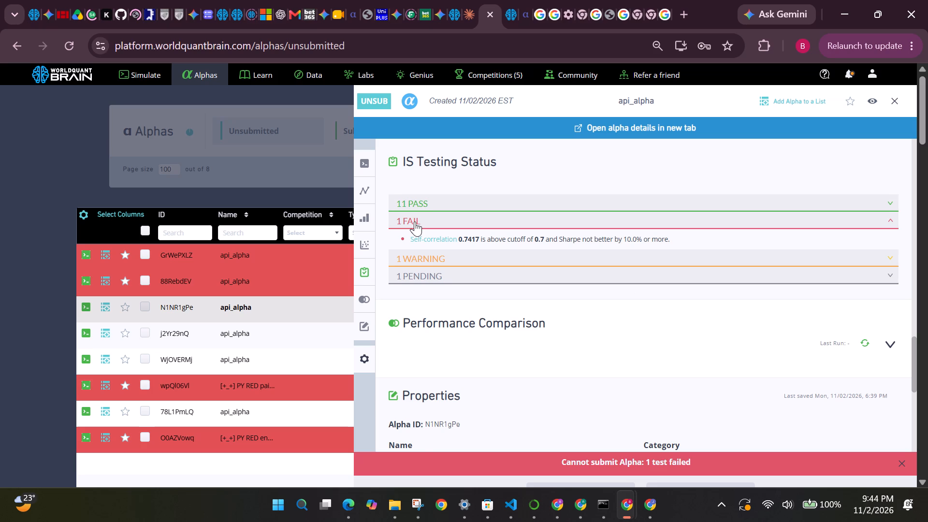
Set the colour of alpha N1NR1gPe to yellow in its properties.
{"action": "scroll", "coordinate": [415, 221], "scroll_direction": "down", "scroll_amount": 4}
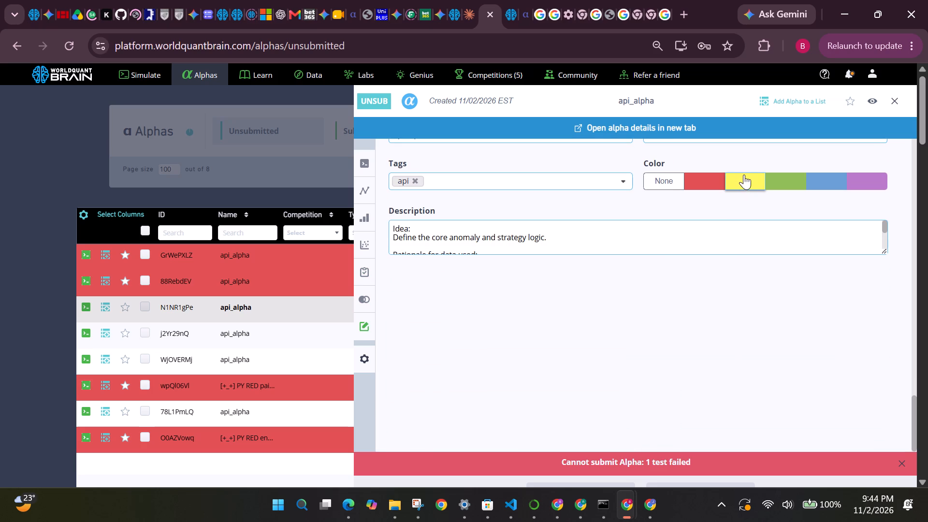
{"action": "left_click", "coordinate": [744, 174]}
Open alpha j2Yr29nQ, show its test period and run its submission check.
{"action": "left_click", "coordinate": [234, 330]}
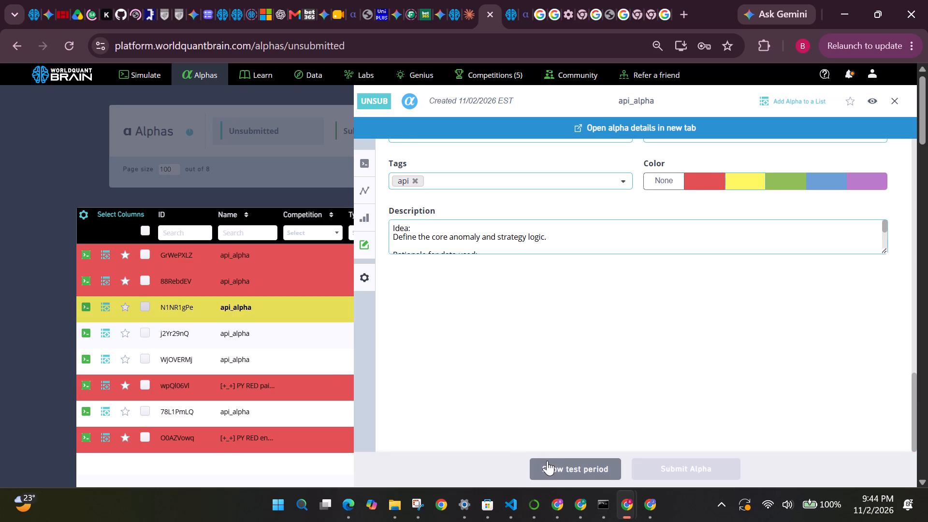
{"action": "left_click", "coordinate": [251, 330]}
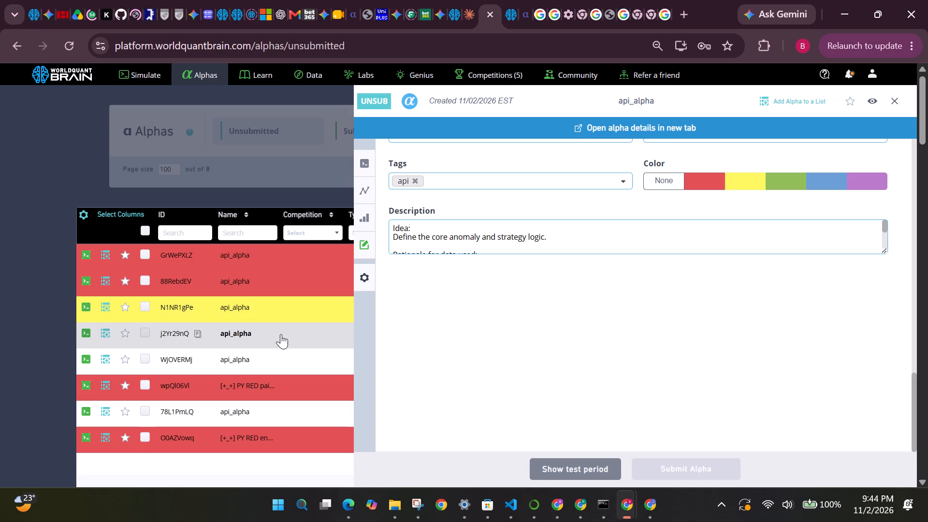
{"action": "left_click", "coordinate": [580, 472]}
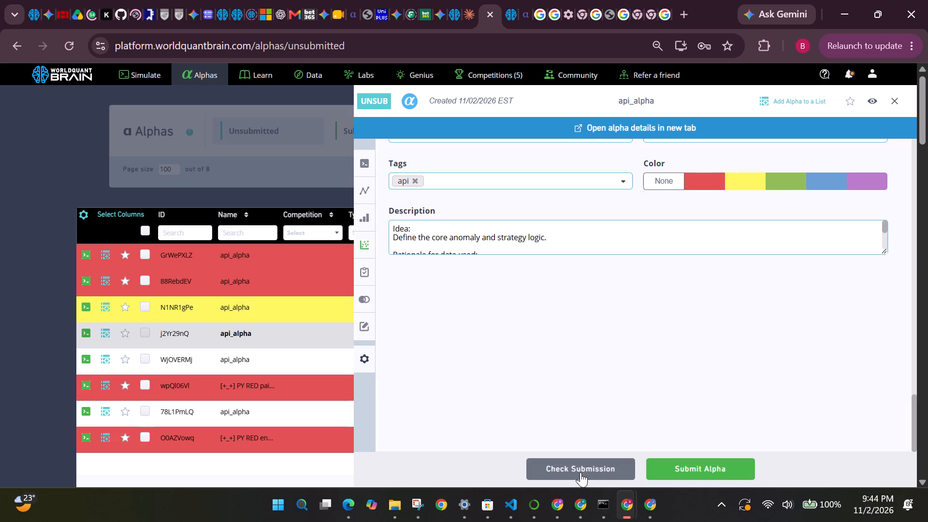
{"action": "left_click", "coordinate": [580, 472]}
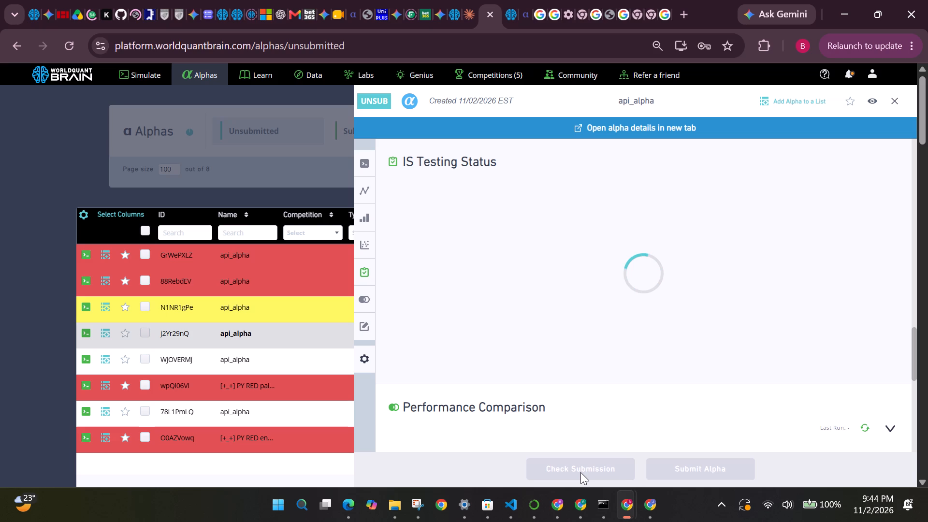
{"action": "left_click", "coordinate": [499, 220]}
Set the colour of alpha j2Yr29nQ to yellow in its properties.
{"action": "scroll", "coordinate": [675, 377], "scroll_direction": "down", "scroll_amount": 1}
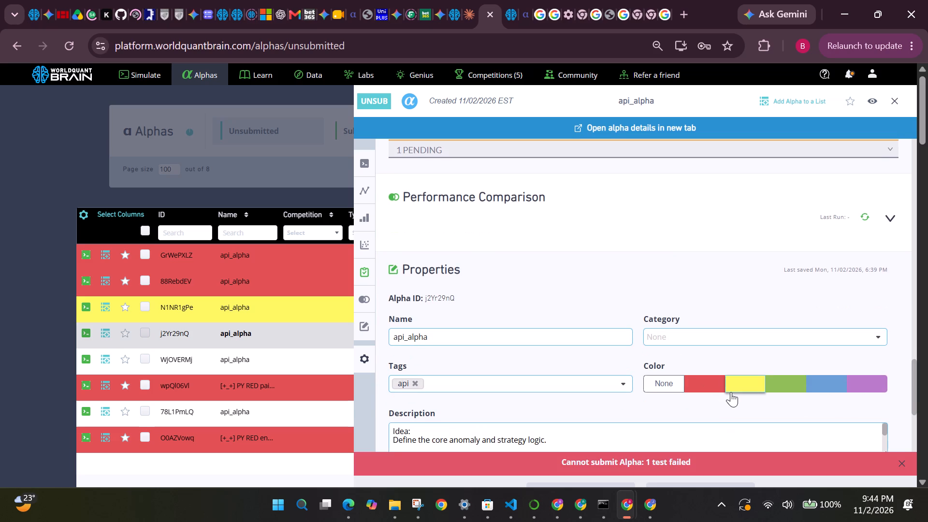
{"action": "left_click", "coordinate": [731, 392]}
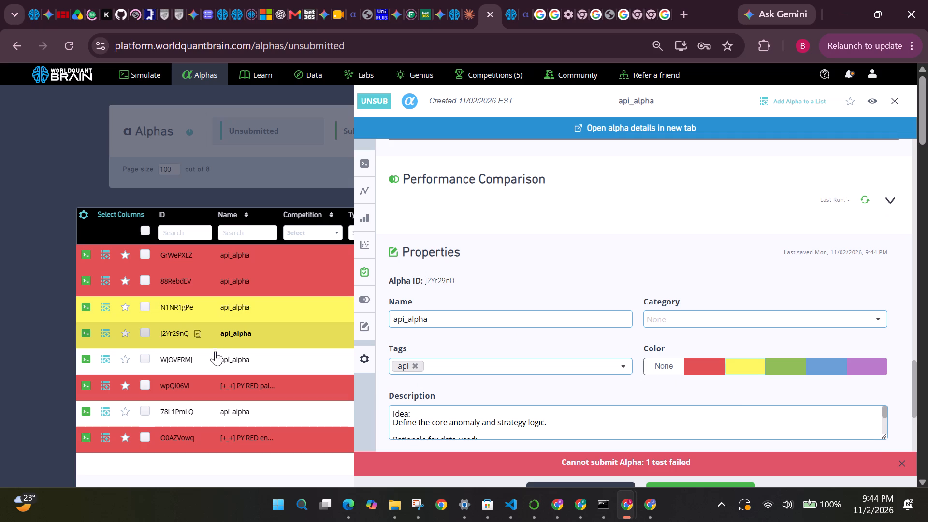
Open alpha WjOVERMj, show its test period and set its colour to red in the properties.
{"action": "left_click", "coordinate": [224, 359]}
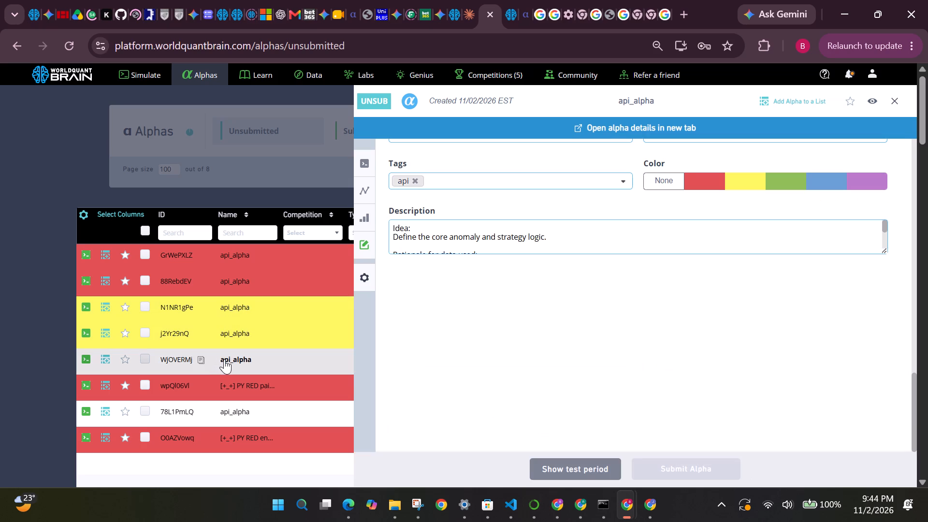
{"action": "left_click", "coordinate": [564, 463]}
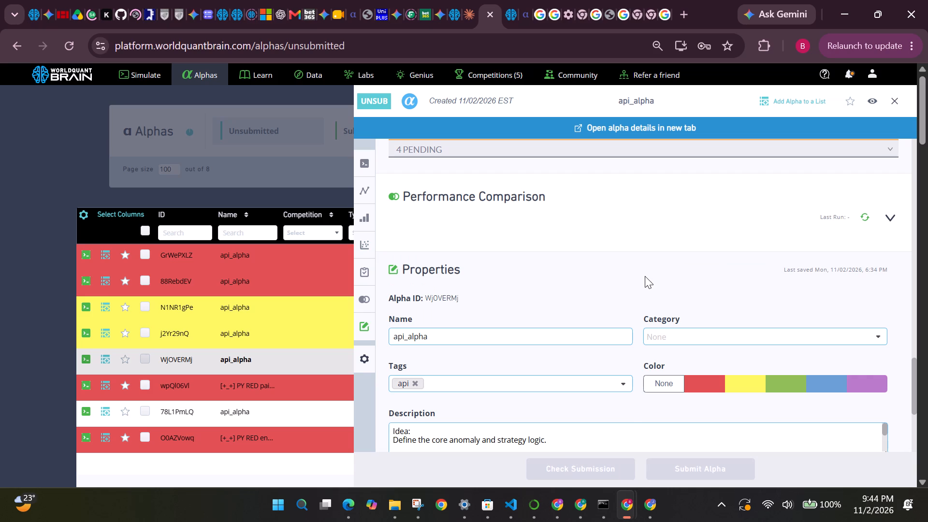
{"action": "scroll", "coordinate": [642, 275], "scroll_direction": "up", "scroll_amount": 1}
{"action": "scroll", "coordinate": [703, 343], "scroll_direction": "down", "scroll_amount": 1}
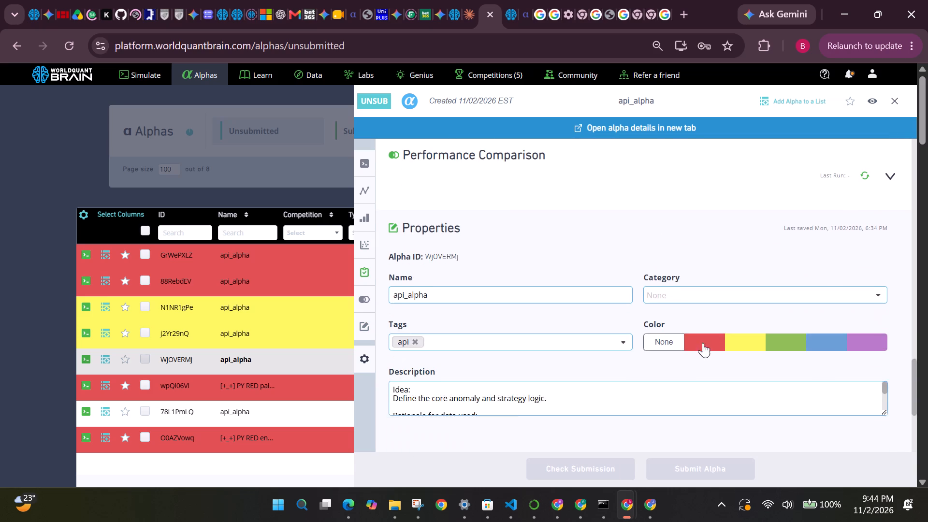
{"action": "scroll", "coordinate": [703, 343], "scroll_direction": "down", "scroll_amount": 1}
{"action": "left_click", "coordinate": [693, 334]}
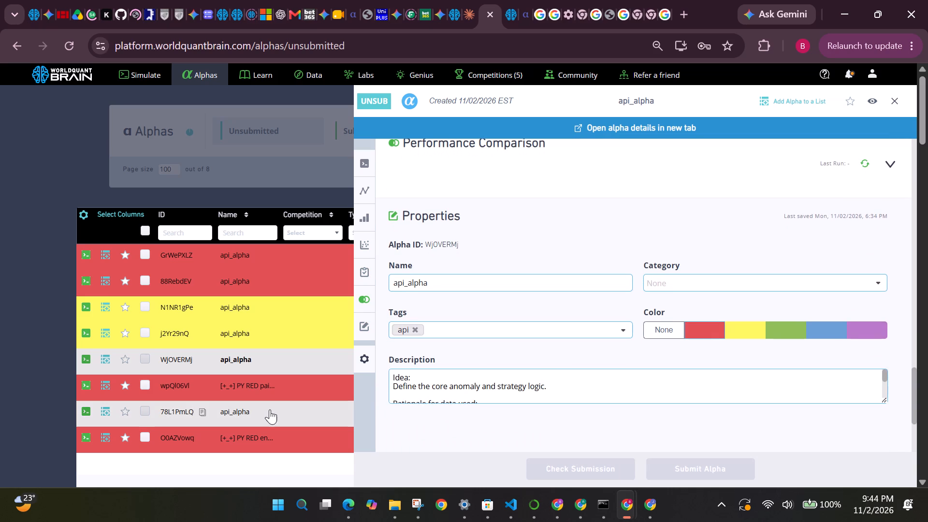
Open alpha 78L1PmLQ and show its test period.
{"action": "left_click", "coordinate": [254, 412]}
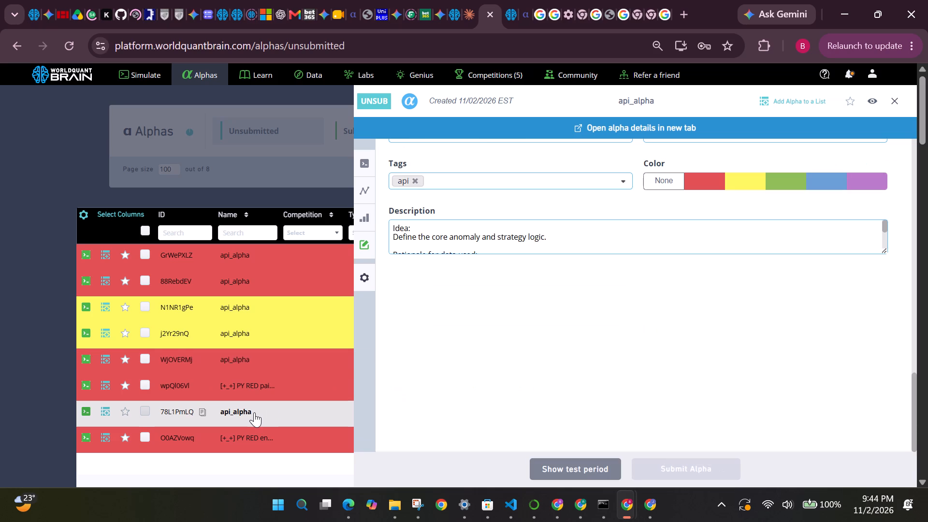
{"action": "left_click", "coordinate": [581, 461]}
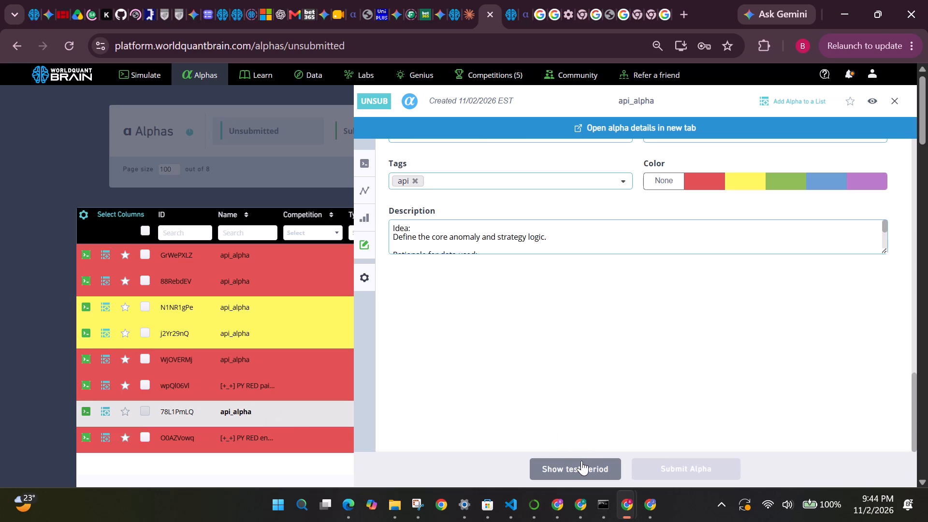
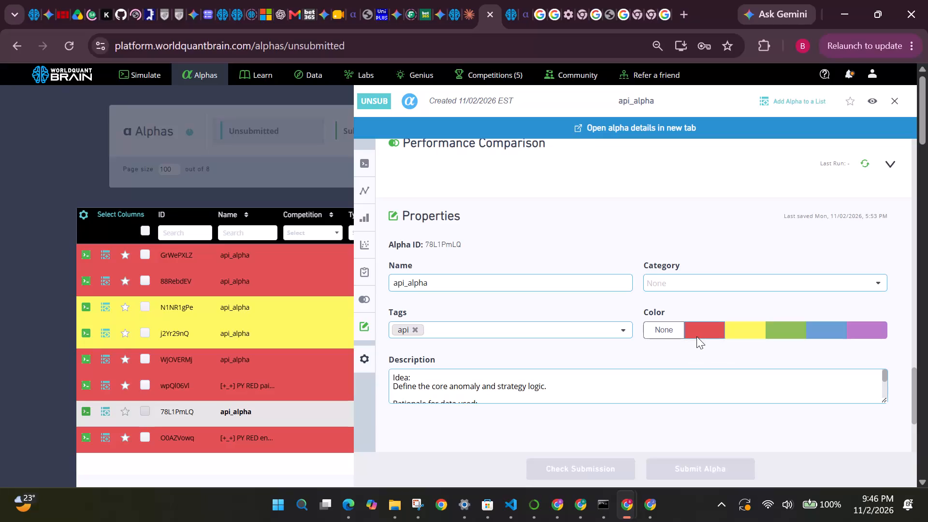
Review the IS testing status of alpha 78L1PmLQ and close its details.
{"action": "scroll", "coordinate": [696, 336], "scroll_direction": "up", "scroll_amount": 5}
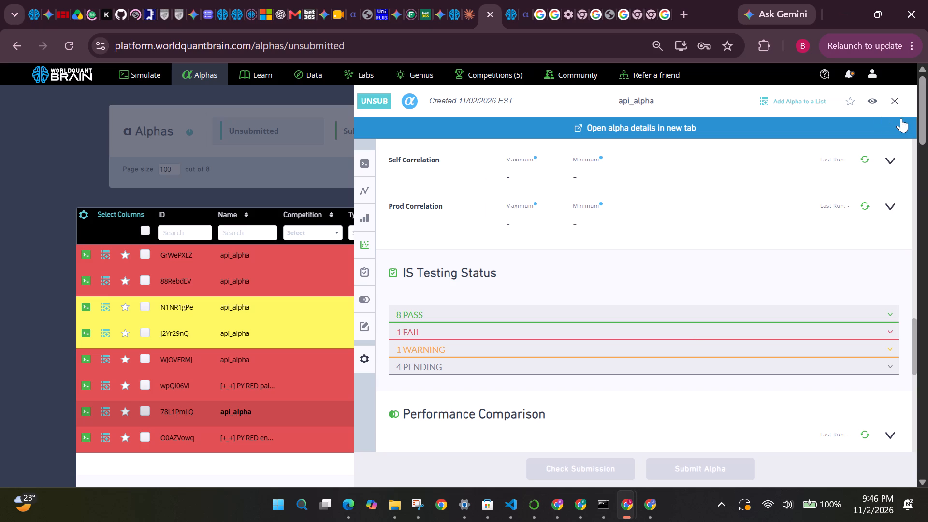
{"action": "left_click", "coordinate": [894, 104]}
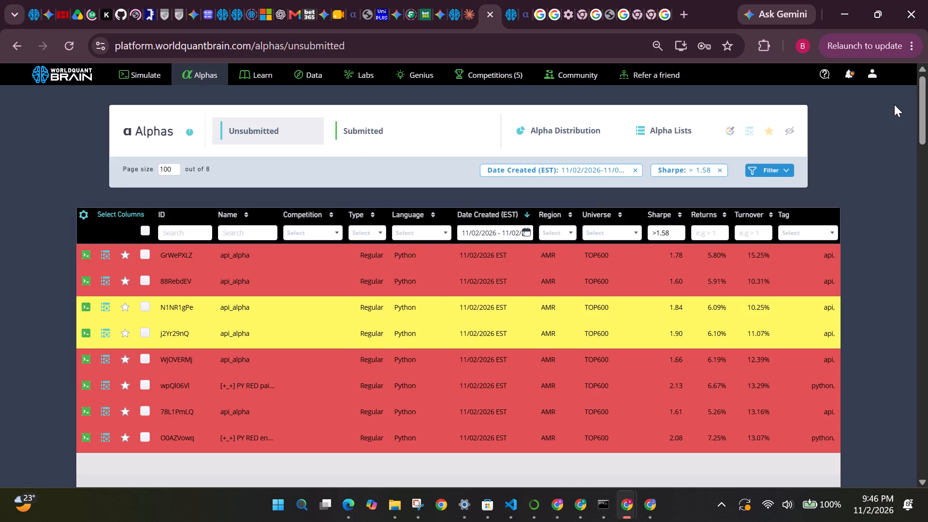
Reapply the Date Created filter with the Today range to refresh the unsubmitted alpha list.
{"action": "left_click", "coordinate": [532, 236]}
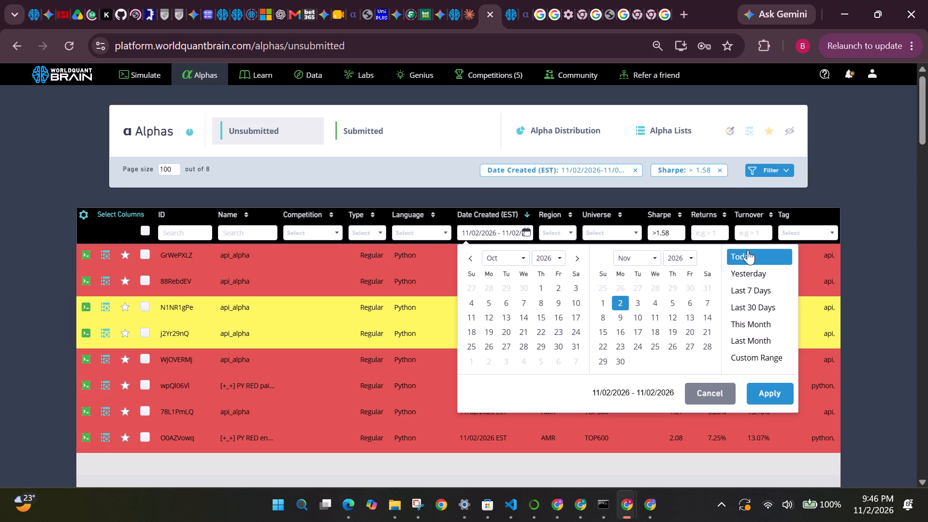
{"action": "left_click", "coordinate": [748, 250]}
Check the PythonAlpha_AMR_TOP600_v12_4 notebook's run progress in Edge and return to the alpha list.
{"action": "left_click", "coordinate": [341, 508]}
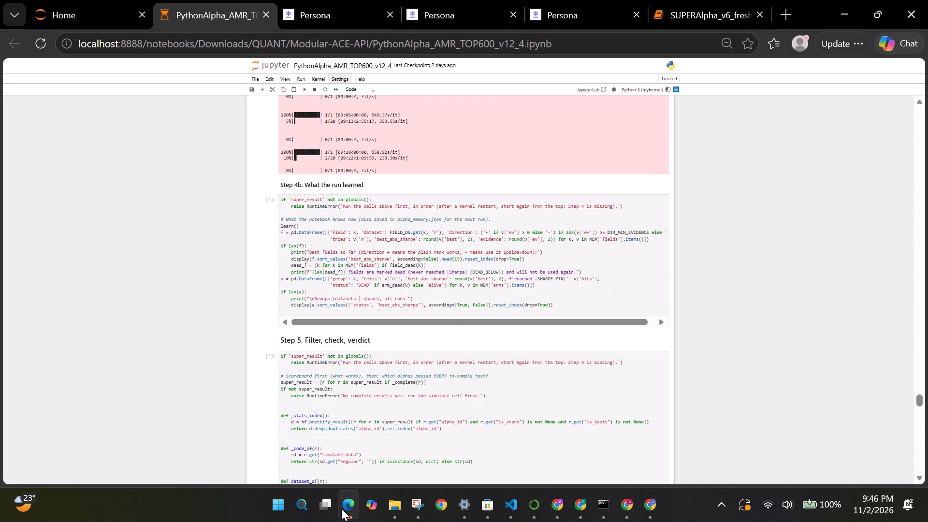
{"action": "left_click", "coordinate": [341, 508]}
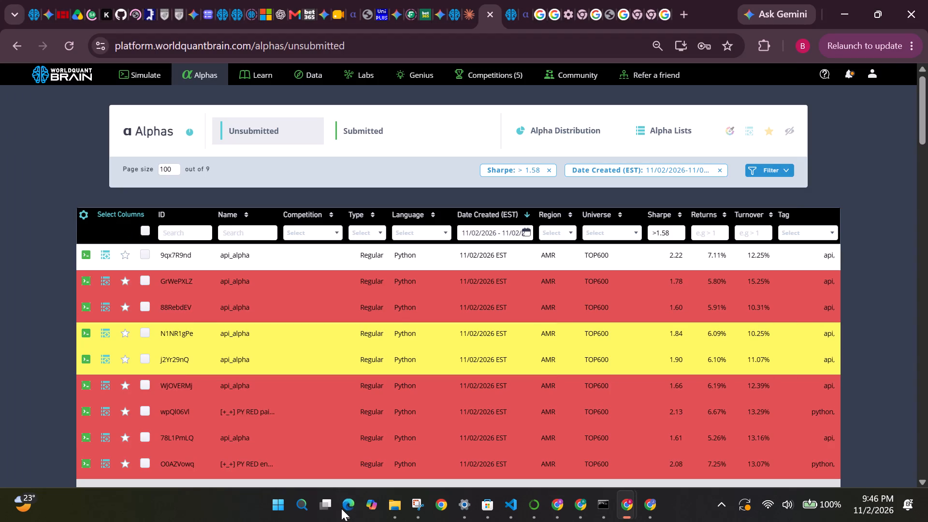
Open alpha 9qx7R9nd, show its test period, run its submission check and expand the passed tests.
{"action": "left_click", "coordinate": [456, 261]}
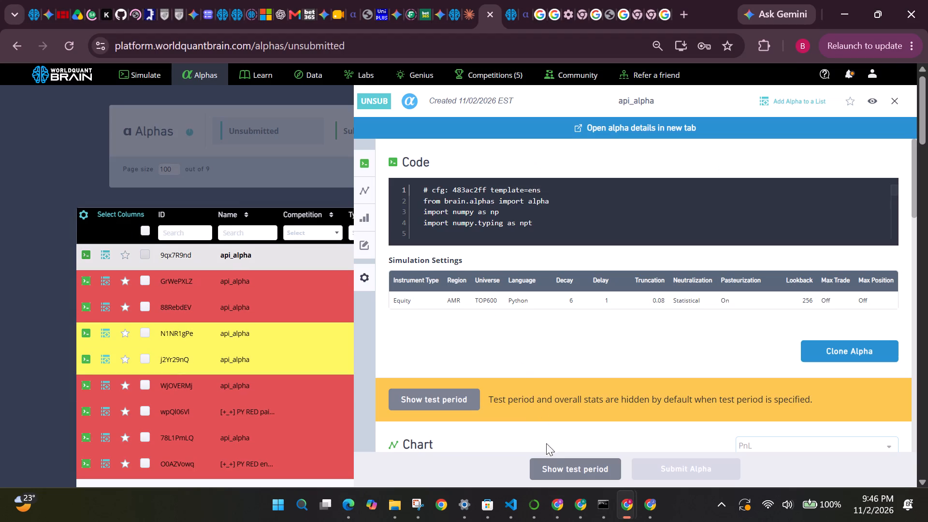
{"action": "left_click", "coordinate": [548, 463]}
{"action": "left_click", "coordinate": [548, 463]}
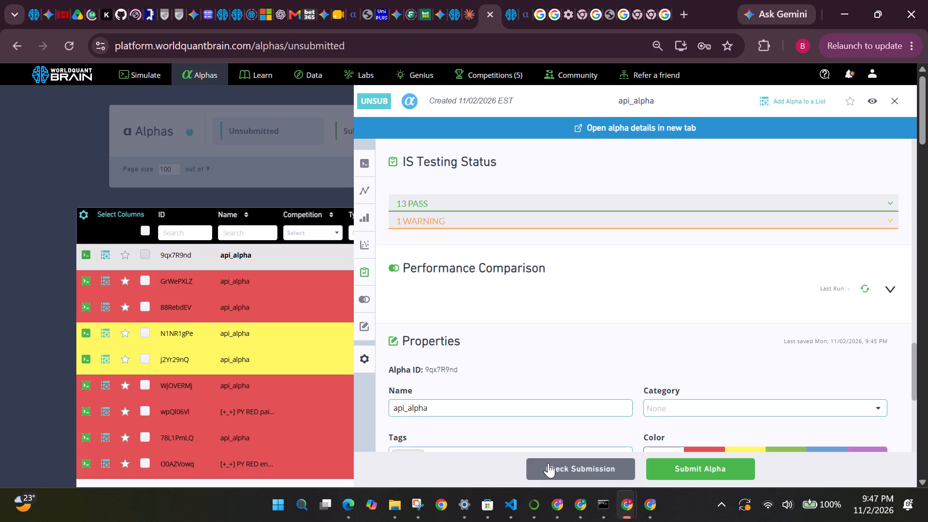
{"action": "left_click", "coordinate": [447, 203]}
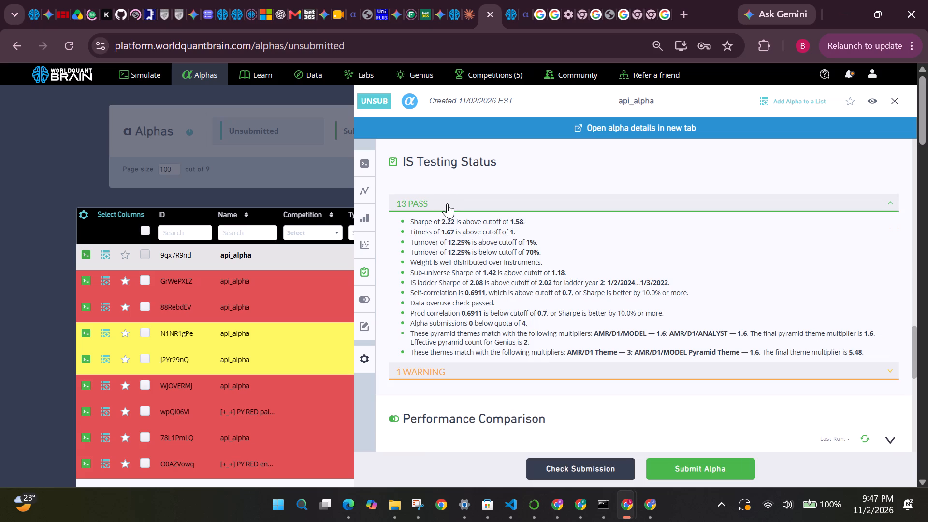
{"action": "scroll", "coordinate": [447, 203], "scroll_direction": "up", "scroll_amount": 13}
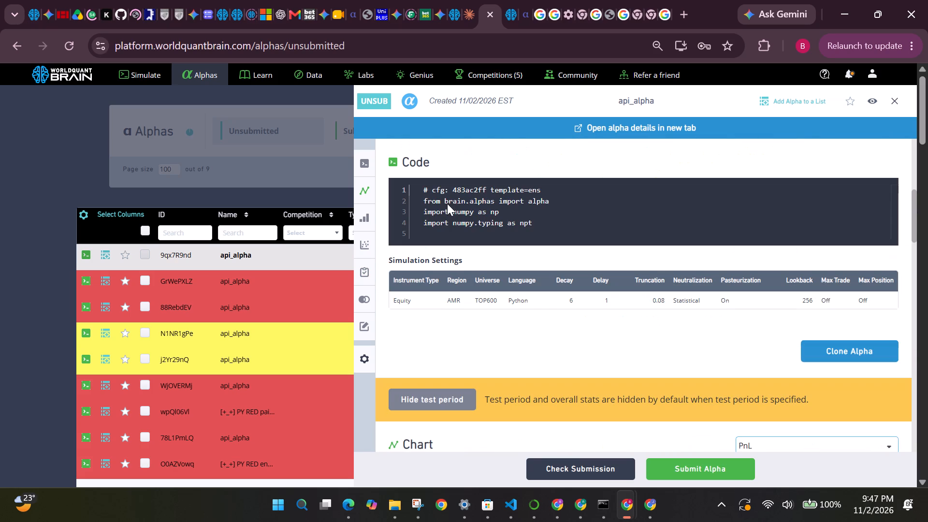
{"action": "triple_click", "coordinate": [447, 203]}
{"action": "double_click", "coordinate": [447, 203]}
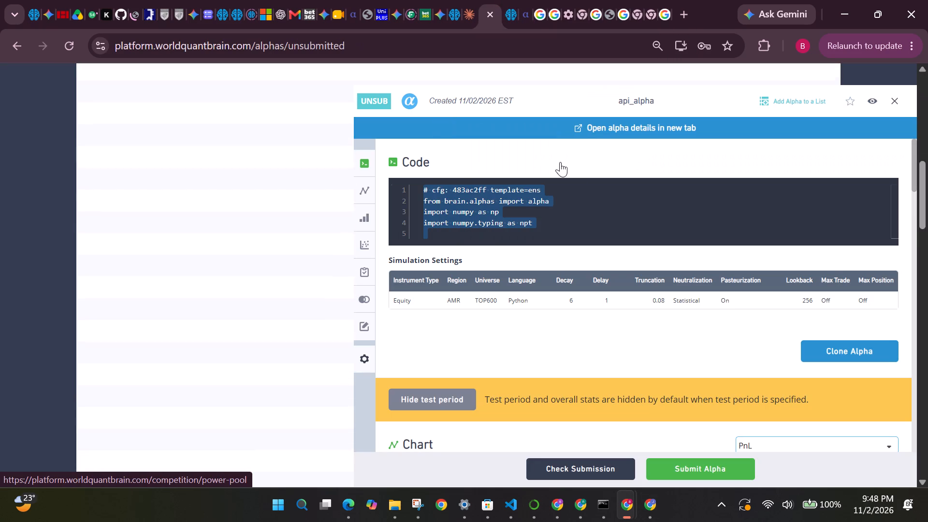
{"action": "scroll", "coordinate": [564, 354], "scroll_direction": "down", "scroll_amount": 10}
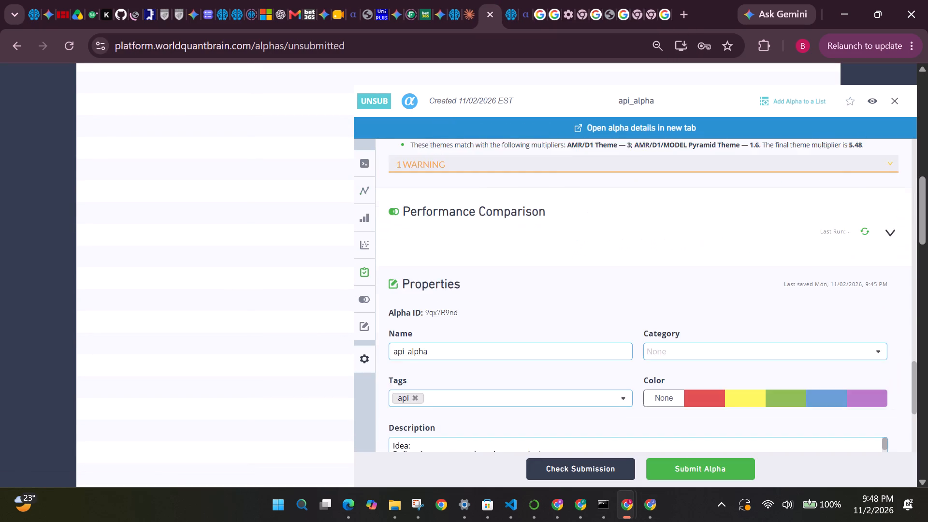
{"action": "scroll", "coordinate": [564, 354], "scroll_direction": "down", "scroll_amount": 1}
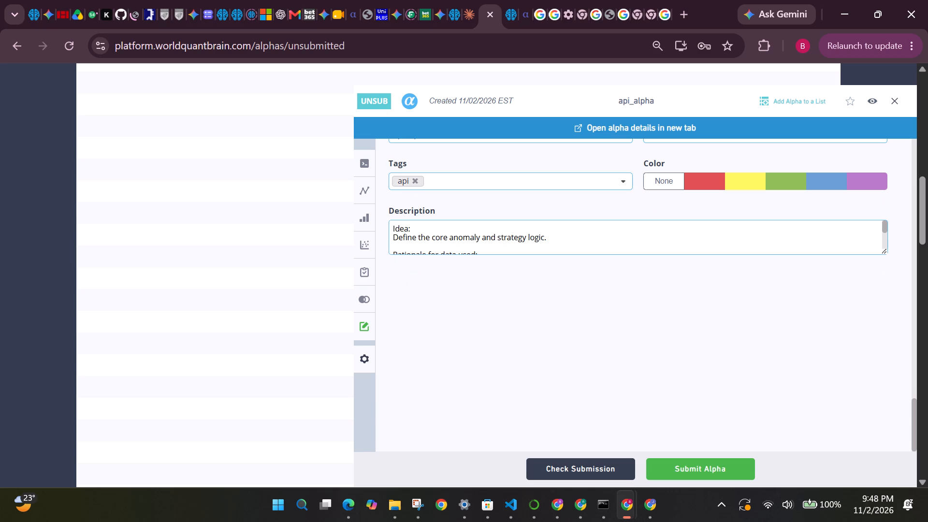
{"action": "left_click_drag", "start_coordinate": [393, 226], "coordinate": [522, 302]}
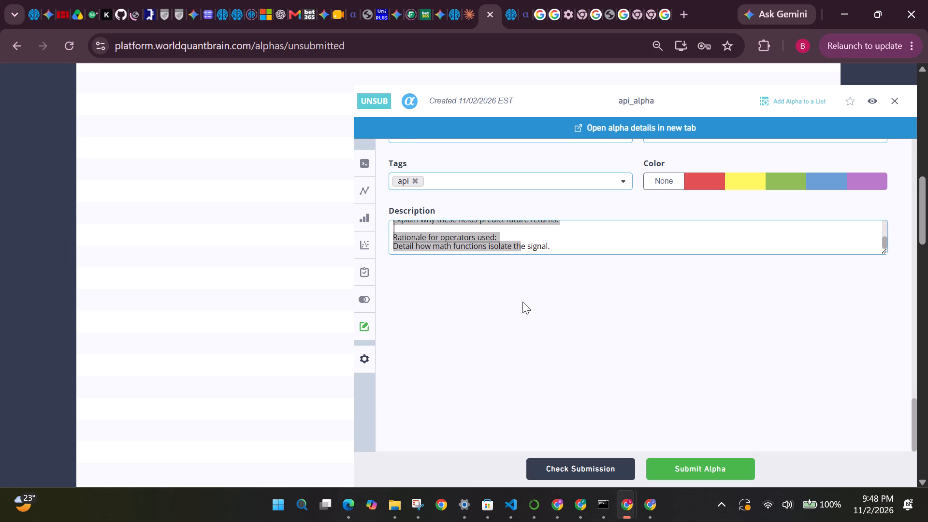
{"action": "left_click_drag", "start_coordinate": [522, 302], "coordinate": [652, 313]}
{"action": "key", "text": "ctrl+v"}
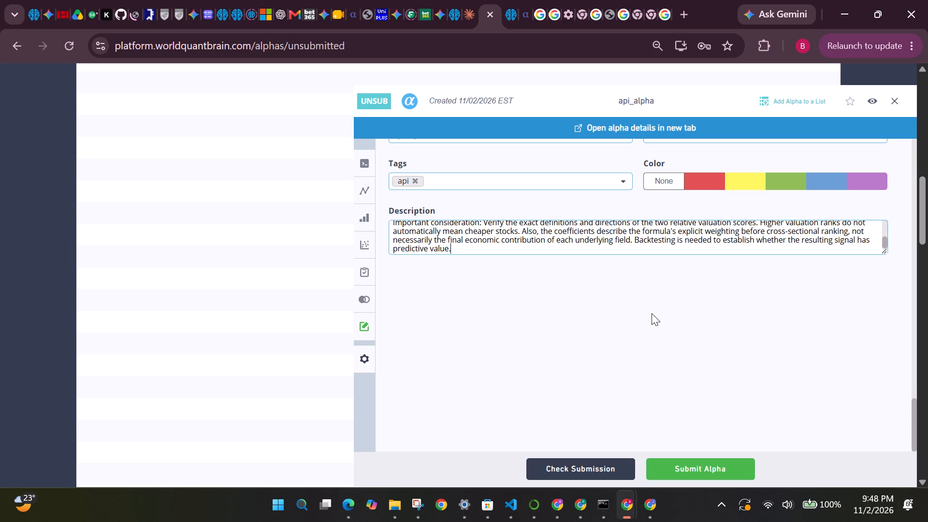
Submit alpha 9qx7R9nd and look over its testing status and yearly statistics.
{"action": "left_click", "coordinate": [676, 464]}
{"action": "scroll", "coordinate": [621, 373], "scroll_direction": "up", "scroll_amount": 3}
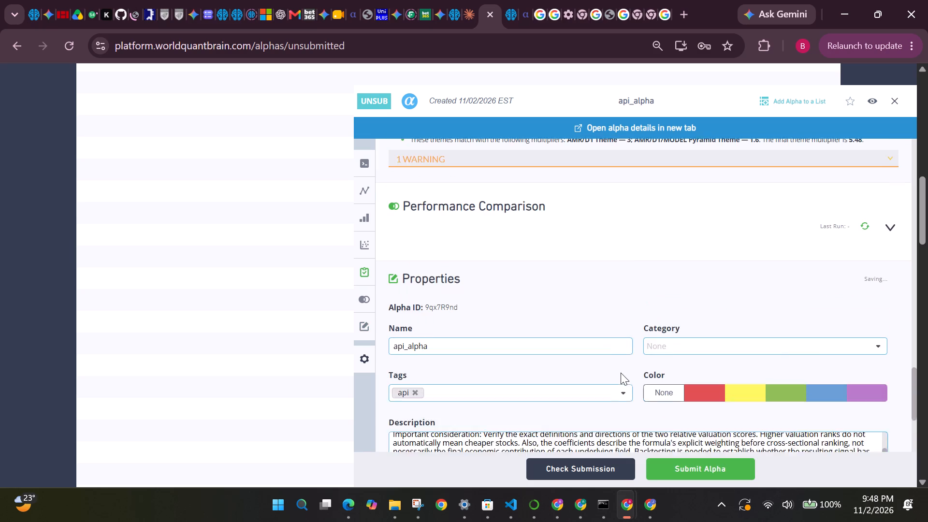
{"action": "scroll", "coordinate": [621, 373], "scroll_direction": "up", "scroll_amount": 2}
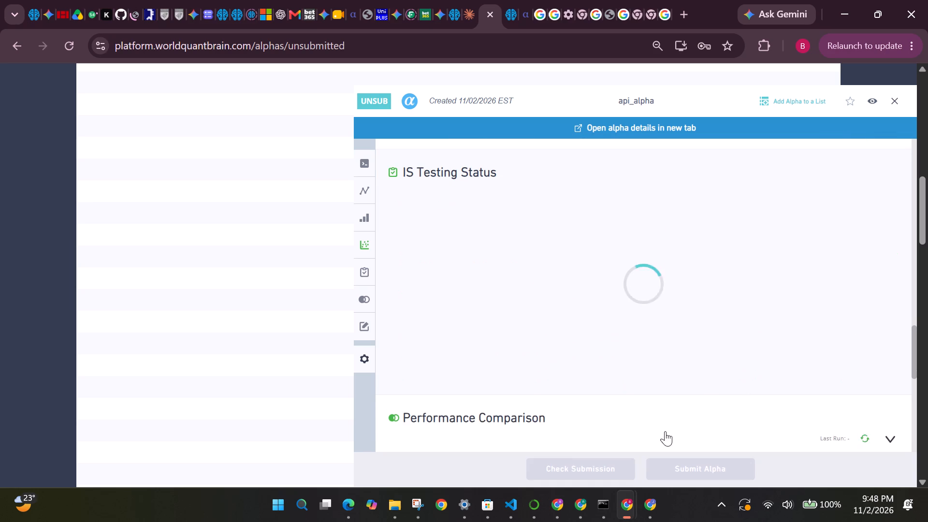
{"action": "scroll", "coordinate": [595, 345], "scroll_direction": "up", "scroll_amount": 4}
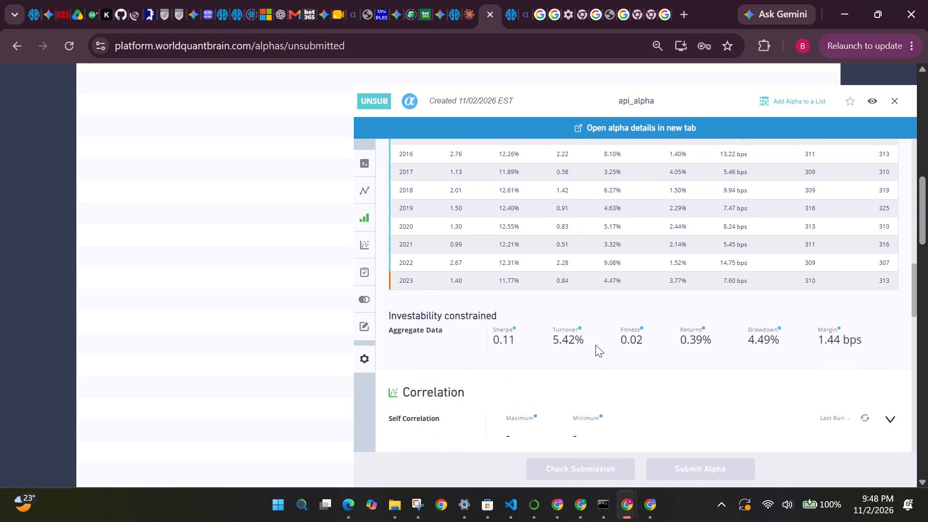
Look back over alpha 9qx7R9nd's yearly statistics and IS Summary during submission, and close its details once submitted.
{"action": "scroll", "coordinate": [595, 345], "scroll_direction": "up", "scroll_amount": 2}
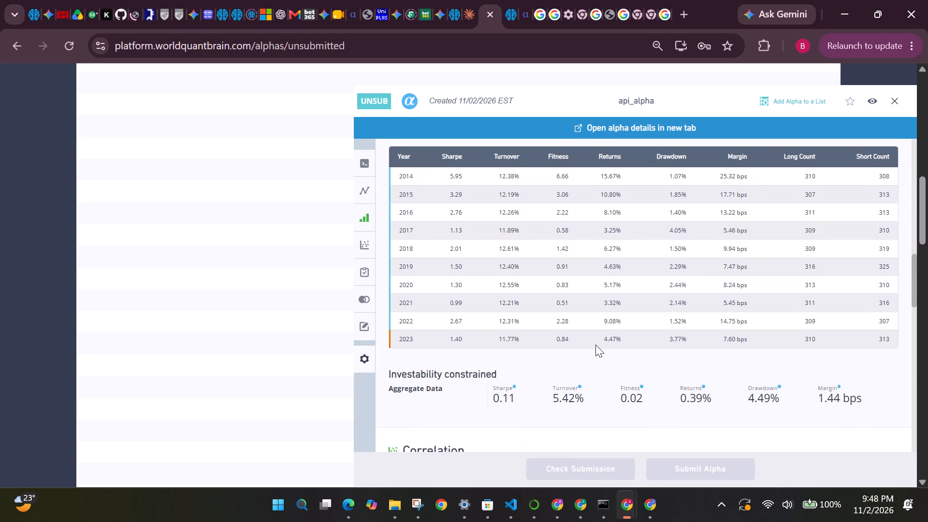
{"action": "scroll", "coordinate": [595, 345], "scroll_direction": "up", "scroll_amount": 3}
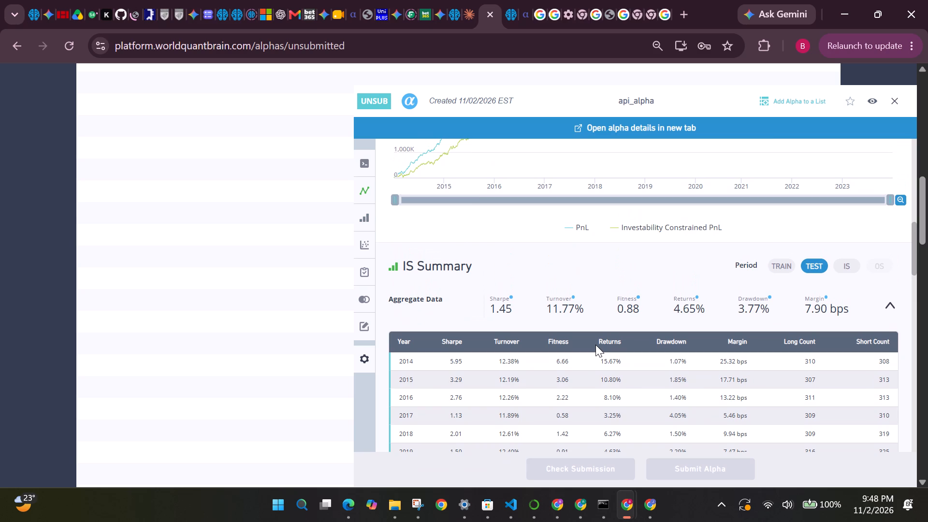
{"action": "scroll", "coordinate": [595, 345], "scroll_direction": "up", "scroll_amount": 1}
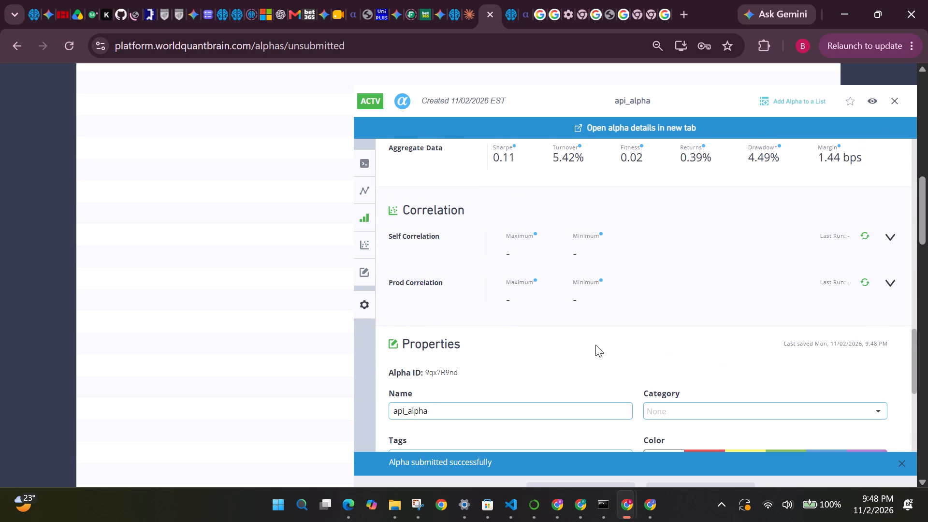
{"action": "left_click", "coordinate": [894, 99]}
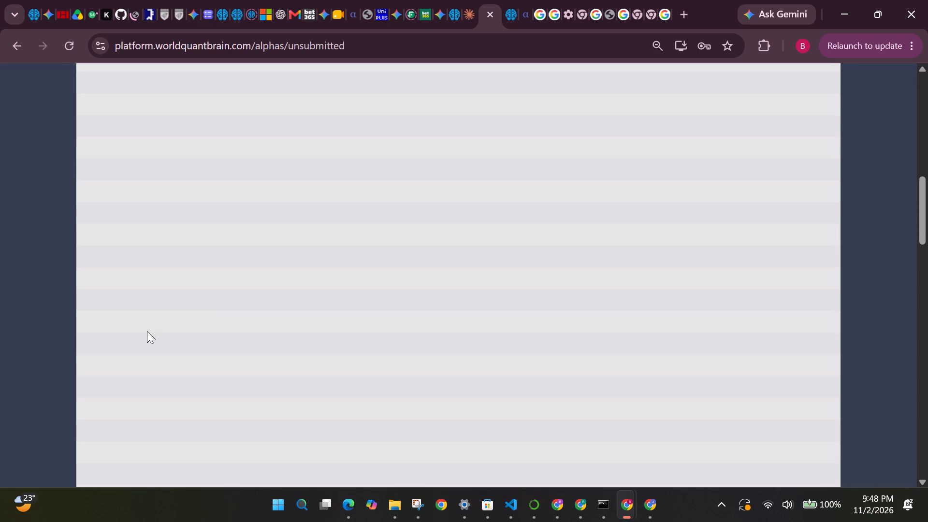
Reapply the Today date-created filter to refresh the unsubmitted alphas list.
{"action": "scroll", "coordinate": [147, 331], "scroll_direction": "up", "scroll_amount": 7}
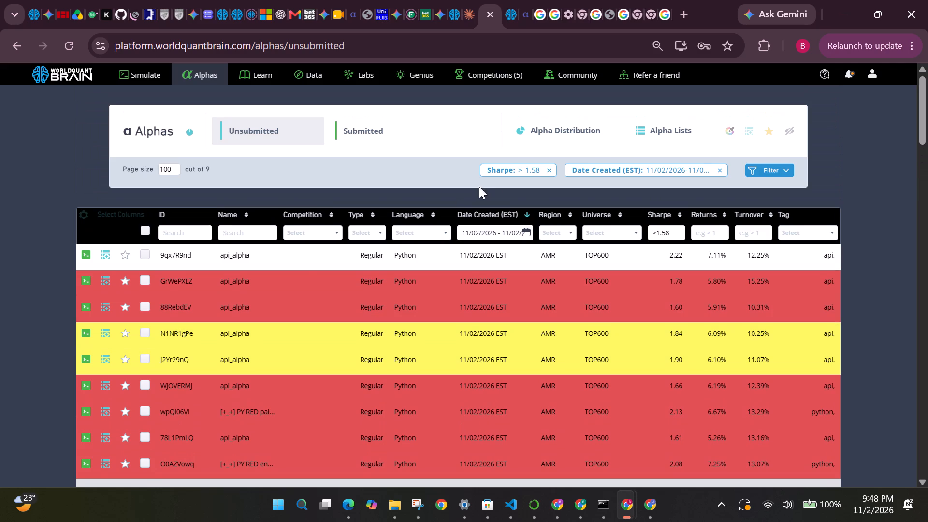
{"action": "left_click", "coordinate": [525, 227]}
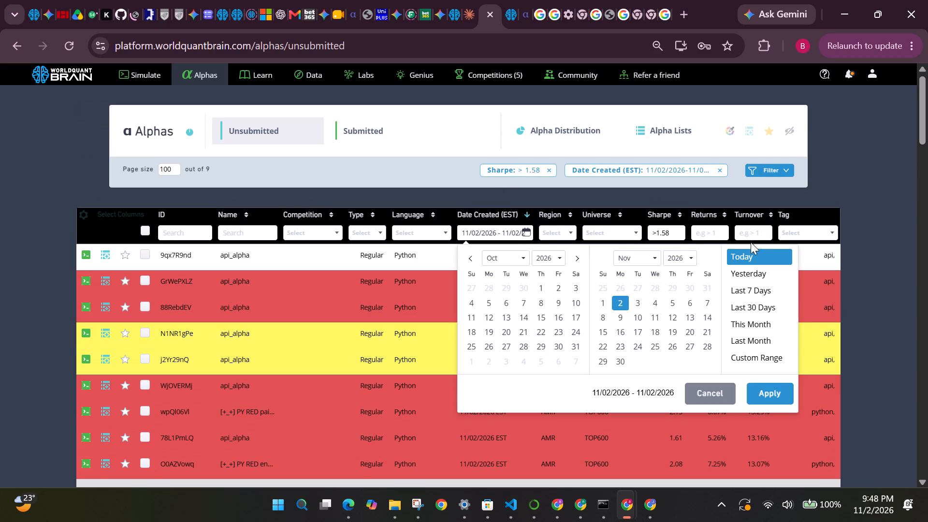
{"action": "left_click", "coordinate": [751, 256]}
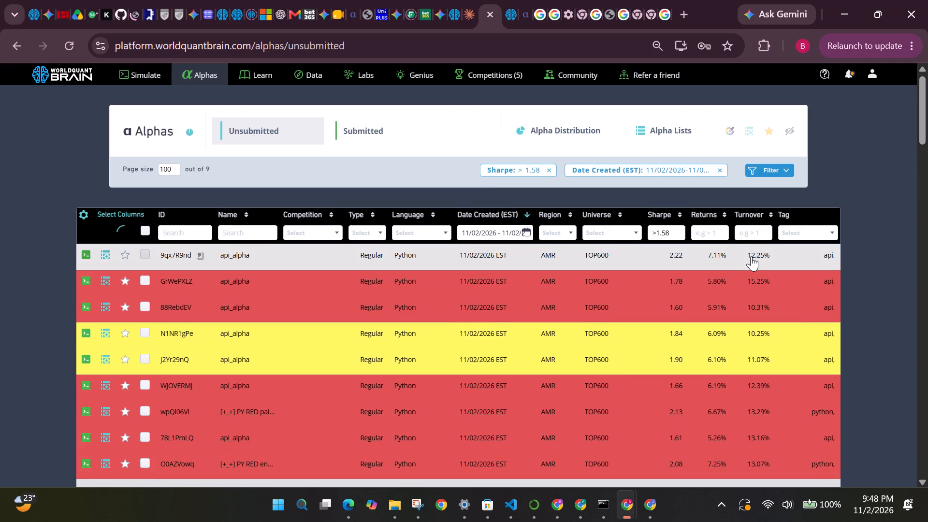
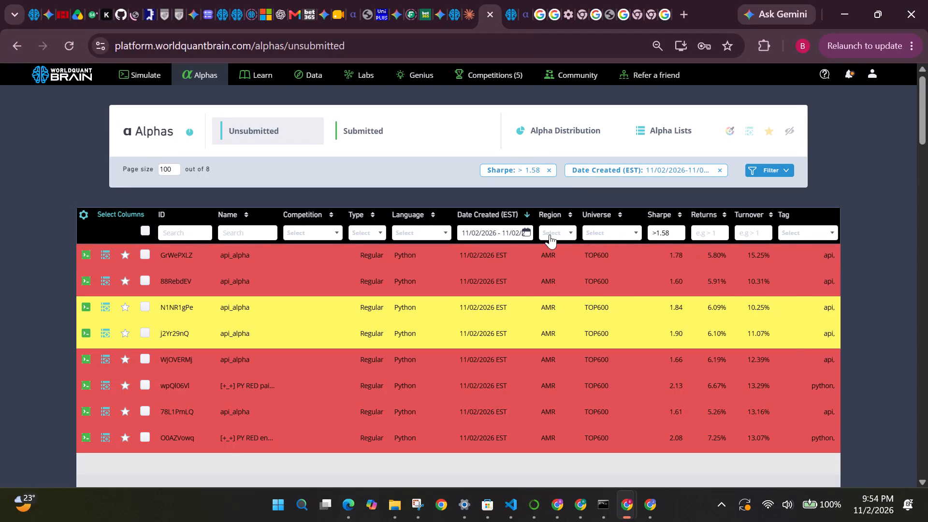
Reapply the Today preset of the Date Created filter twice to refresh the unsubmitted alphas list.
{"action": "left_click", "coordinate": [528, 234]}
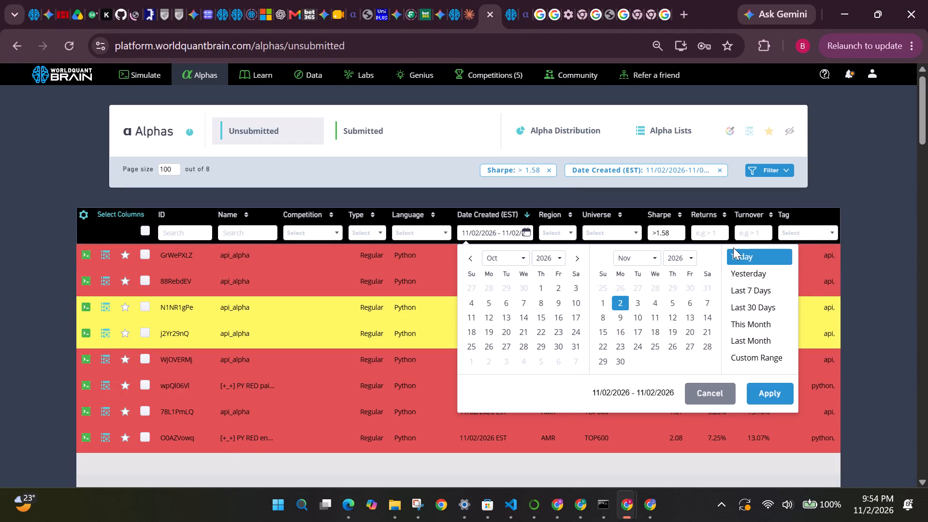
{"action": "left_click", "coordinate": [739, 253]}
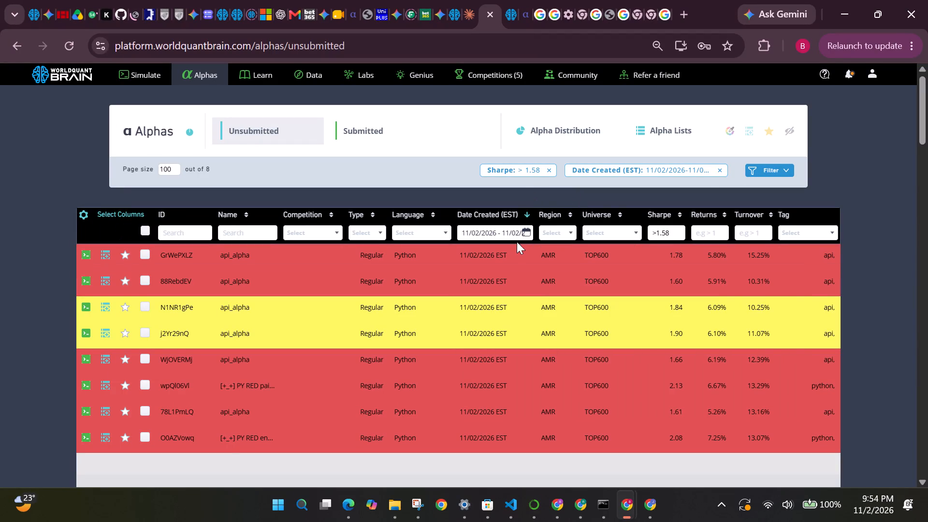
{"action": "left_click", "coordinate": [523, 231]}
{"action": "left_click", "coordinate": [735, 256]}
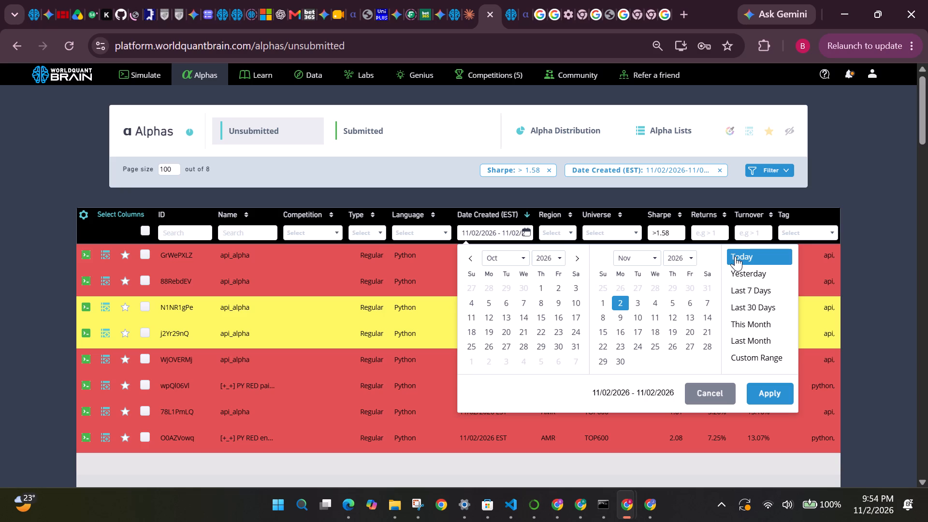
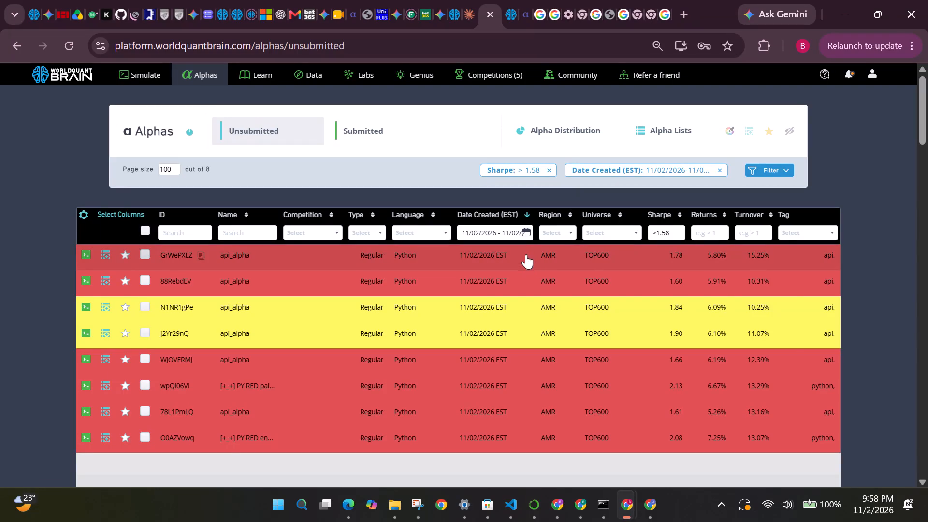
Reapply the Today preset of the Date Created filter to refresh the unsubmitted alphas list.
{"action": "left_click", "coordinate": [522, 236]}
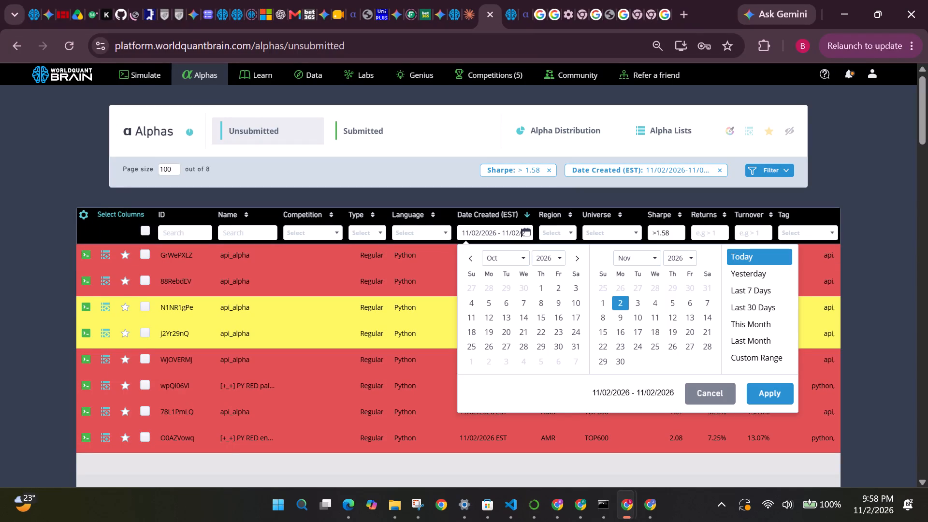
{"action": "left_click", "coordinate": [754, 255]}
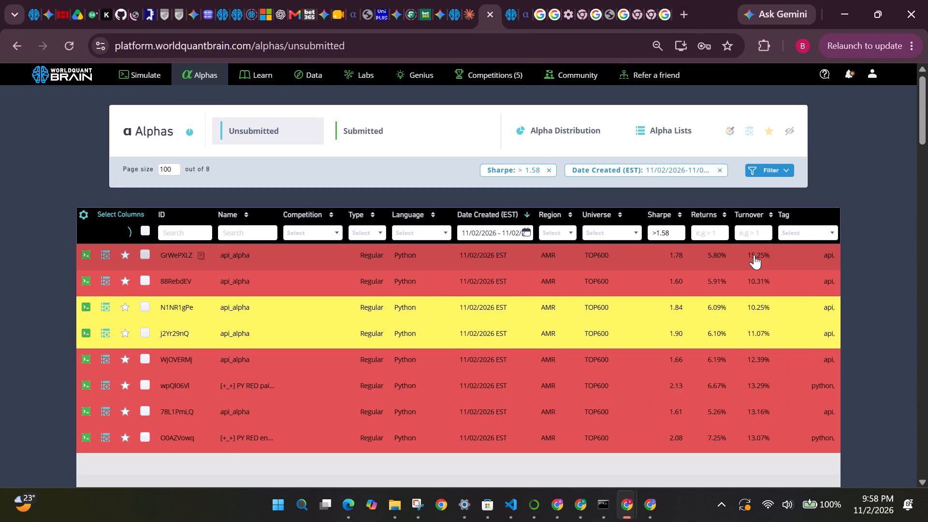
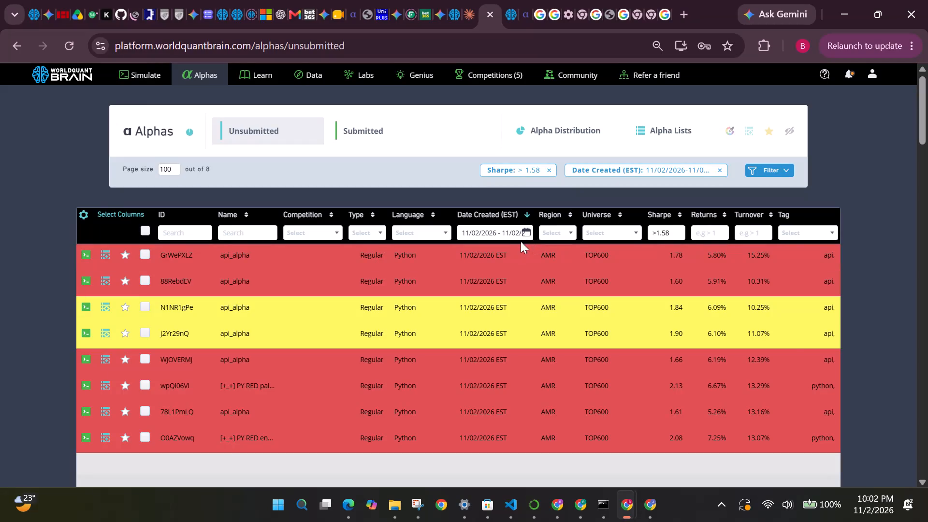
Reapply the Today preset of the Date Created filter to refresh the unsubmitted alphas list.
{"action": "left_click", "coordinate": [528, 231]}
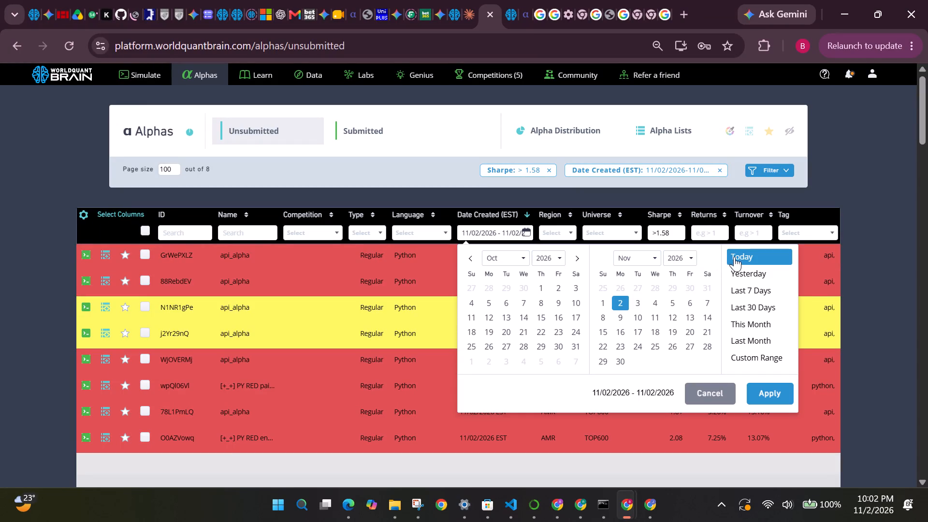
{"action": "left_click", "coordinate": [734, 254]}
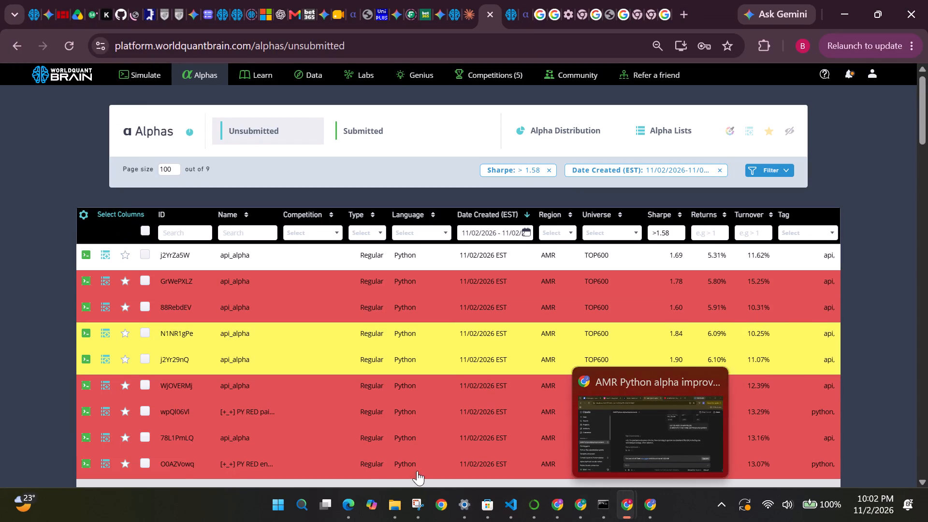
Open alpha j2YrZa5W, show its test period, review its statistics and testing status, and set its colour to red.
{"action": "left_click", "coordinate": [435, 253]}
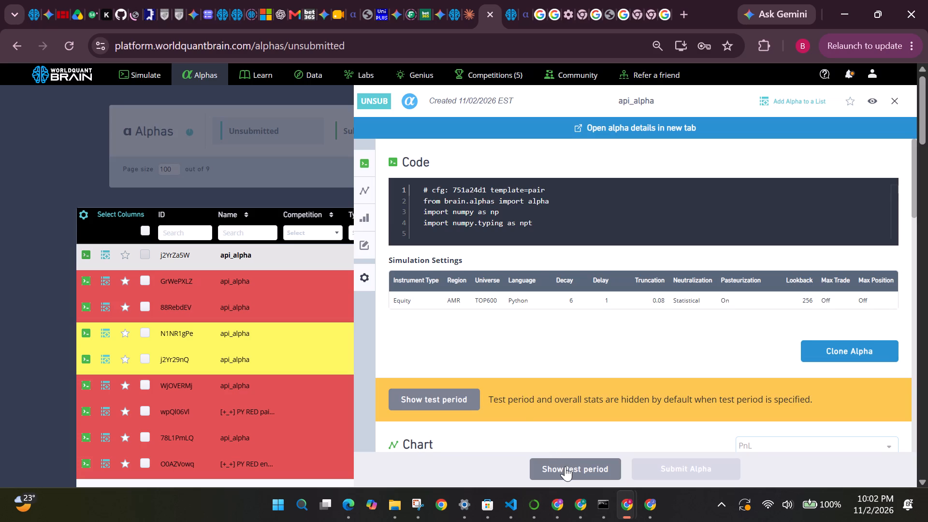
{"action": "left_click", "coordinate": [565, 466]}
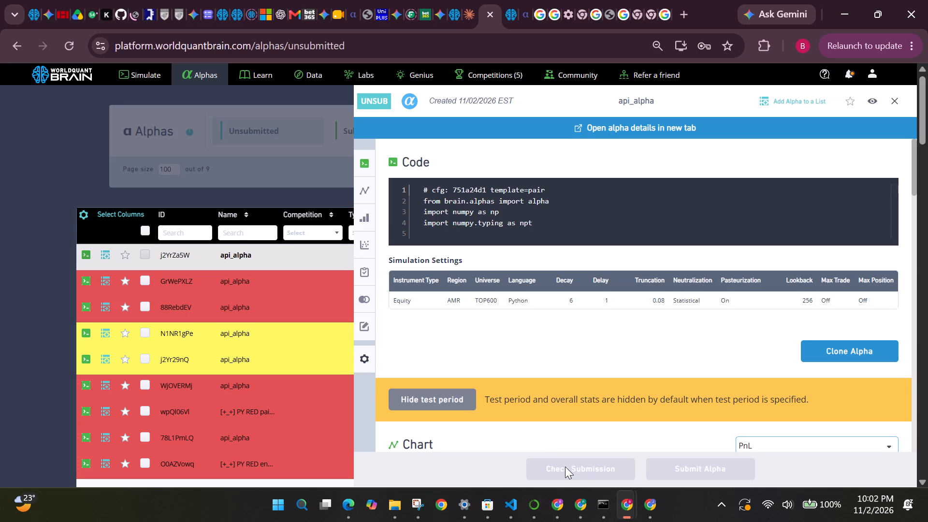
{"action": "scroll", "coordinate": [607, 336], "scroll_direction": "down", "scroll_amount": 9}
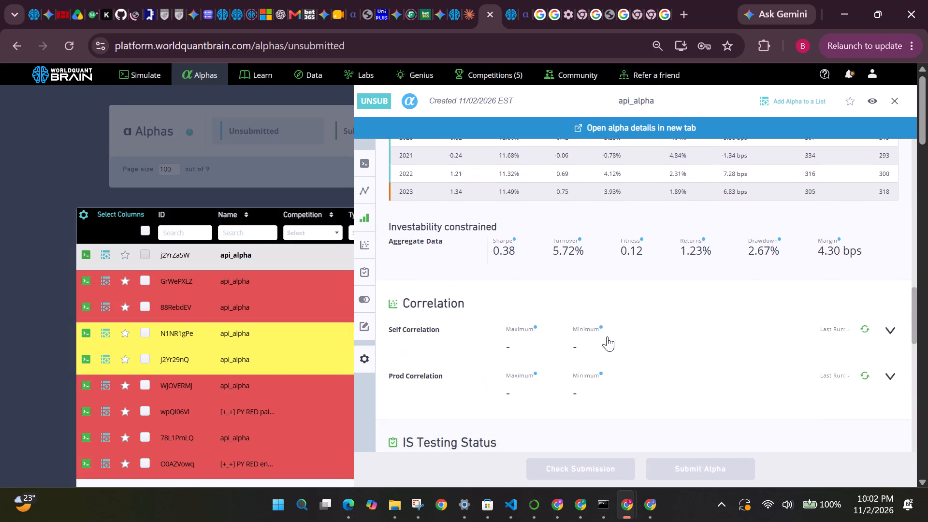
{"action": "scroll", "coordinate": [607, 336], "scroll_direction": "down", "scroll_amount": 2}
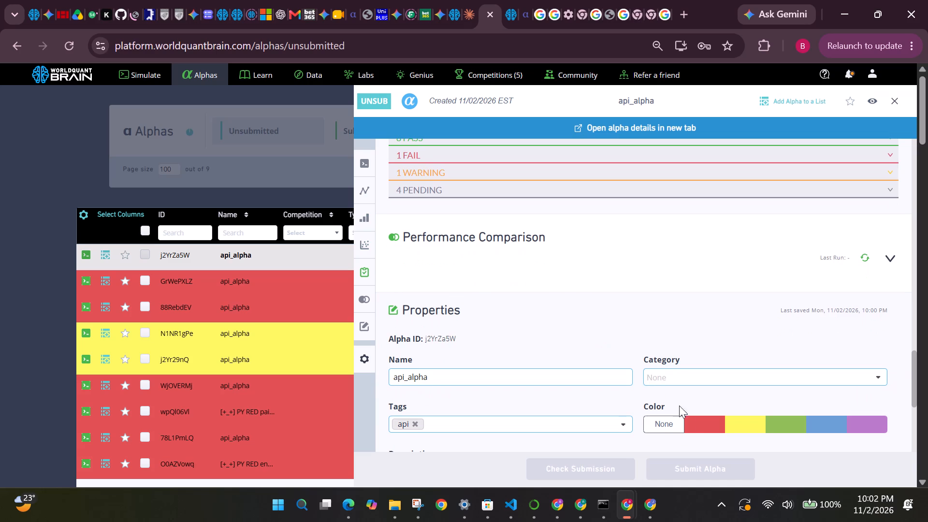
{"action": "left_click", "coordinate": [696, 421]}
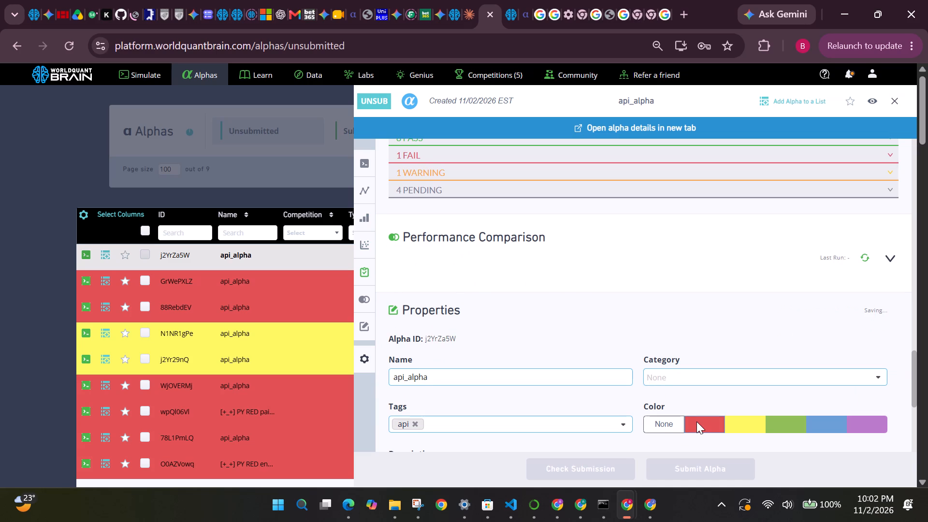
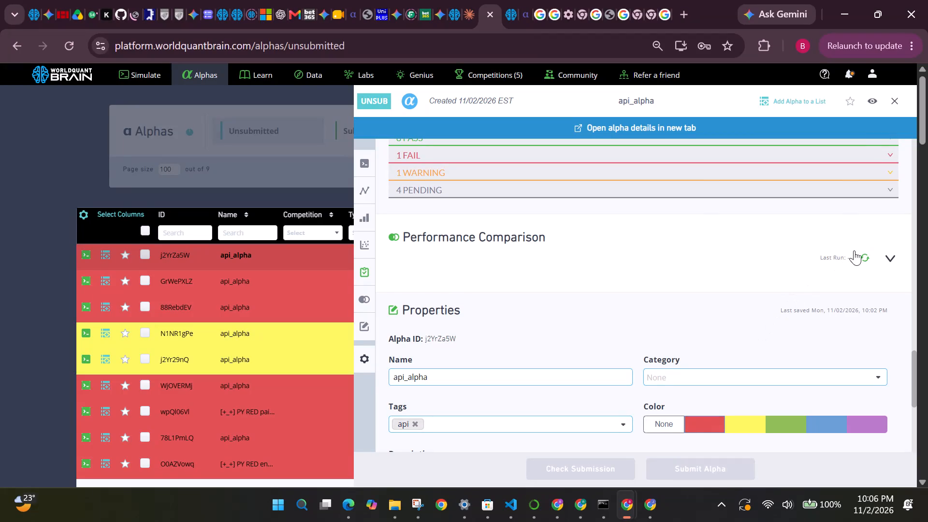
Close the details of alpha j2YrZa5W and reapply the Today preset of the Date Created filter to refresh the unsubmitted alphas list.
{"action": "left_click", "coordinate": [894, 99]}
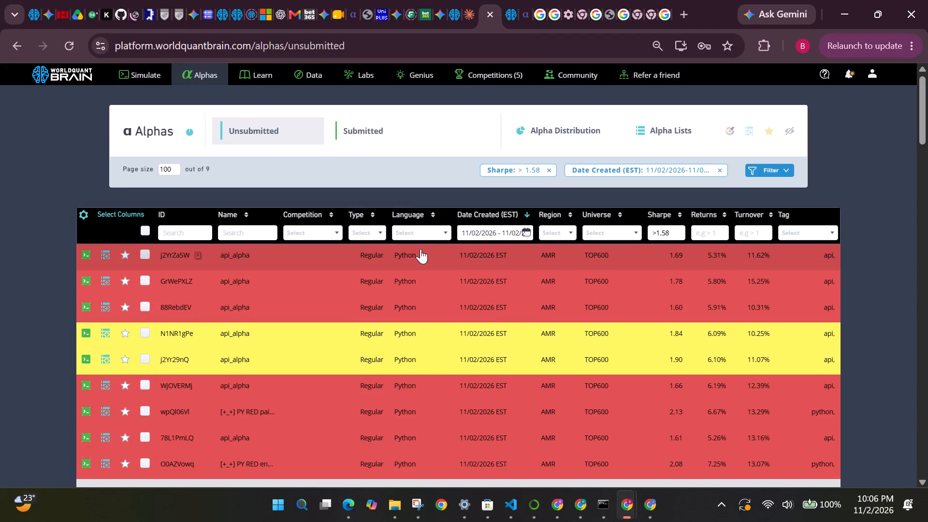
{"action": "left_click", "coordinate": [525, 231]}
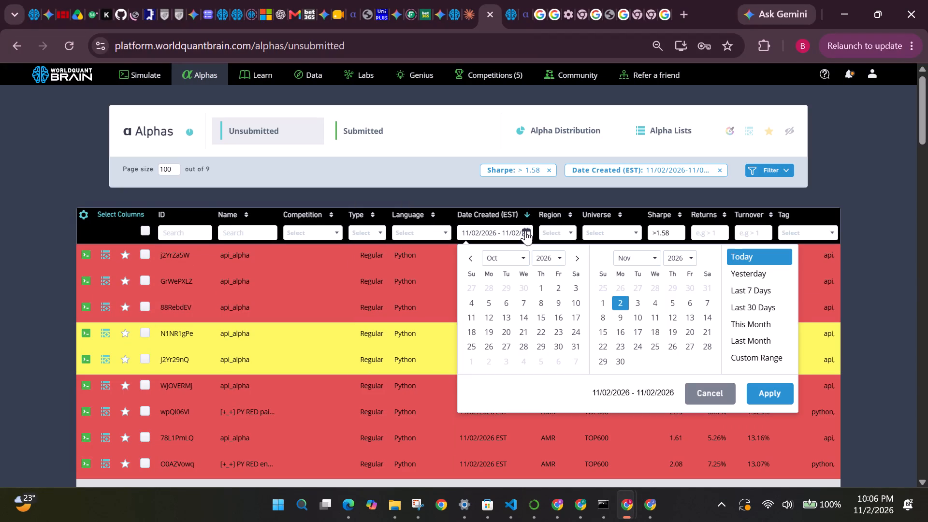
{"action": "left_click", "coordinate": [743, 253]}
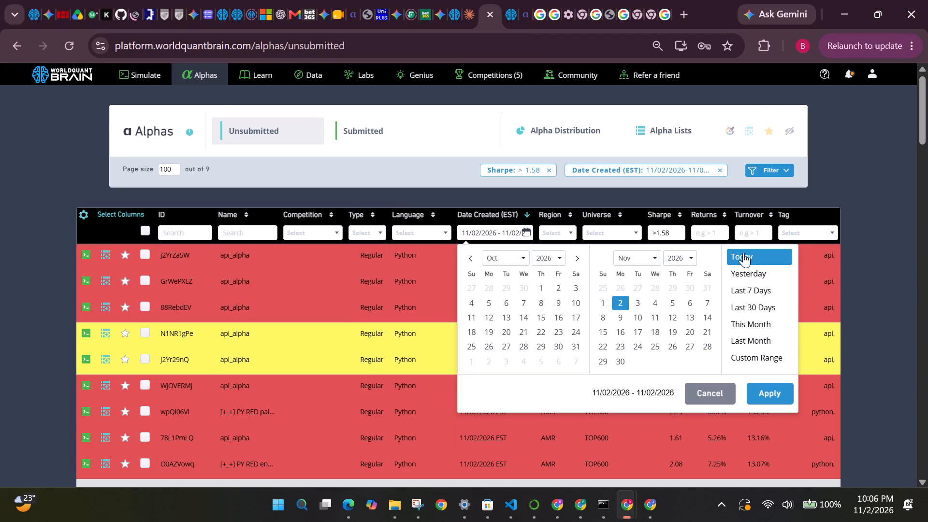
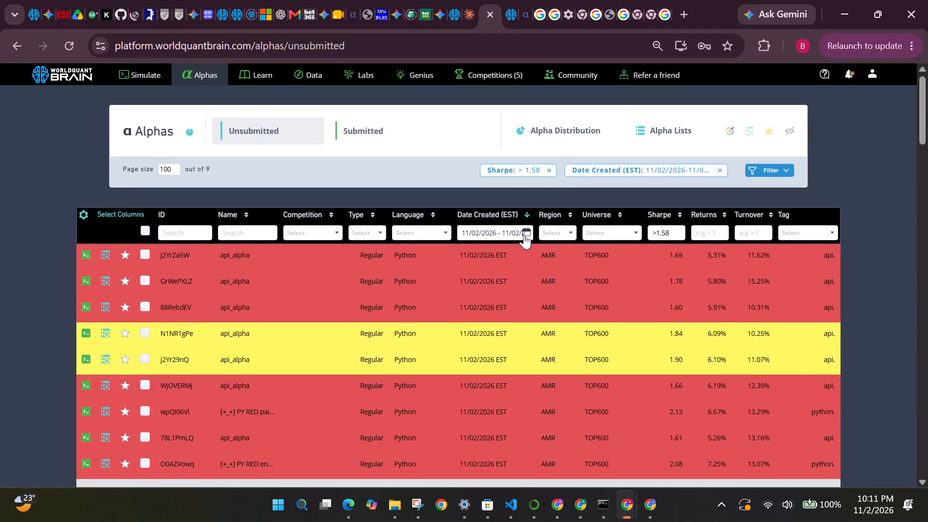
Reapply the Today preset of the Date Created filter to refresh the unsubmitted alphas list.
{"action": "left_click", "coordinate": [522, 233]}
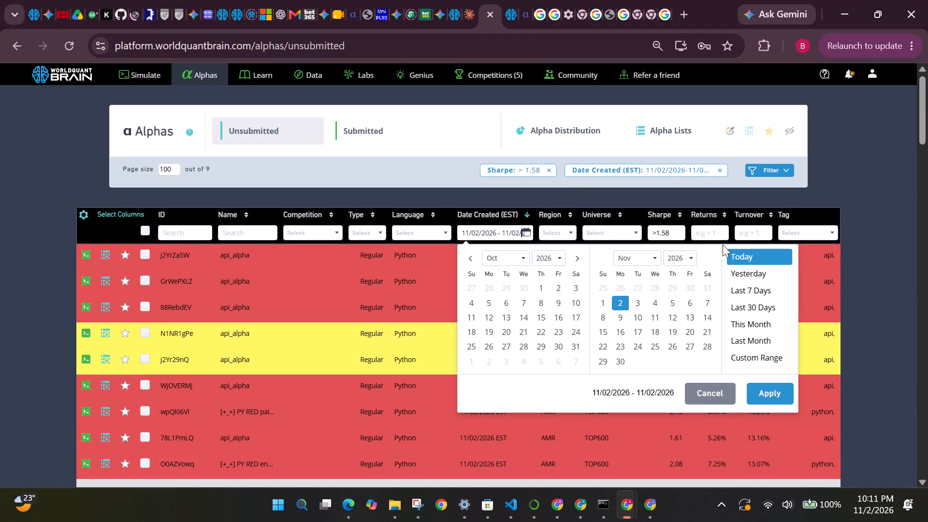
{"action": "left_click", "coordinate": [735, 254]}
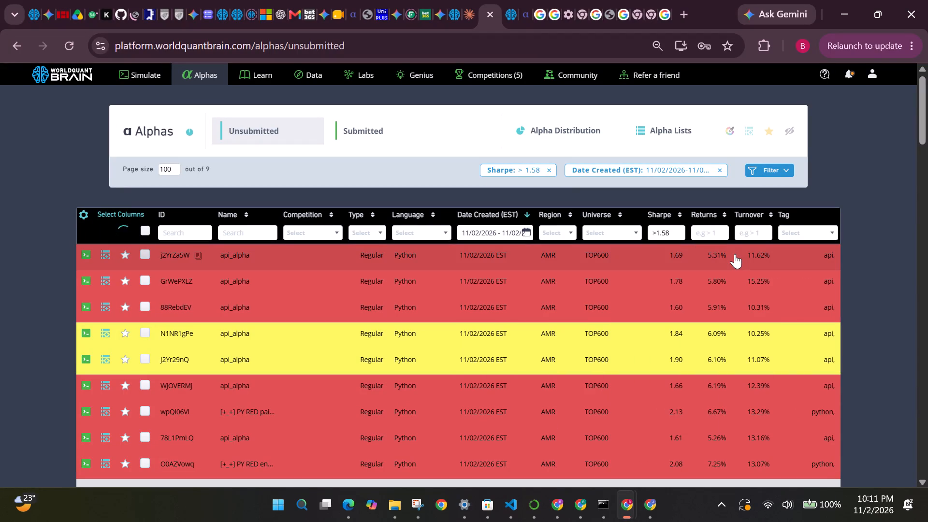
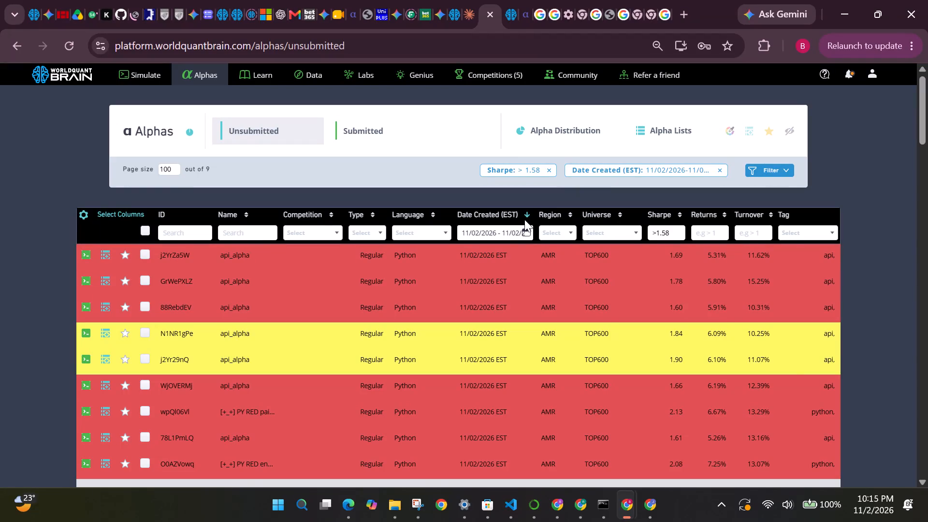
Refresh the unsubmitted alphas list twice by reapplying the Today preset of the Date Created filter.
{"action": "left_click", "coordinate": [524, 230]}
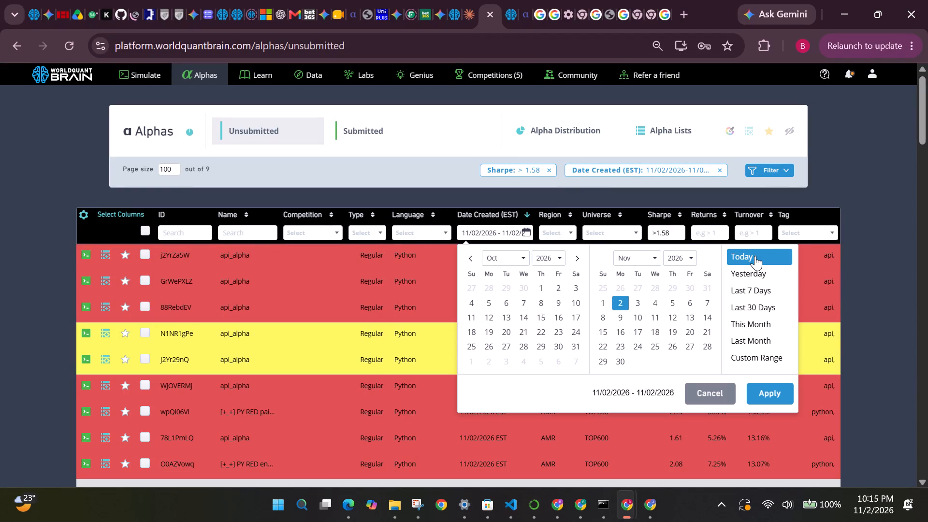
{"action": "left_click", "coordinate": [755, 256]}
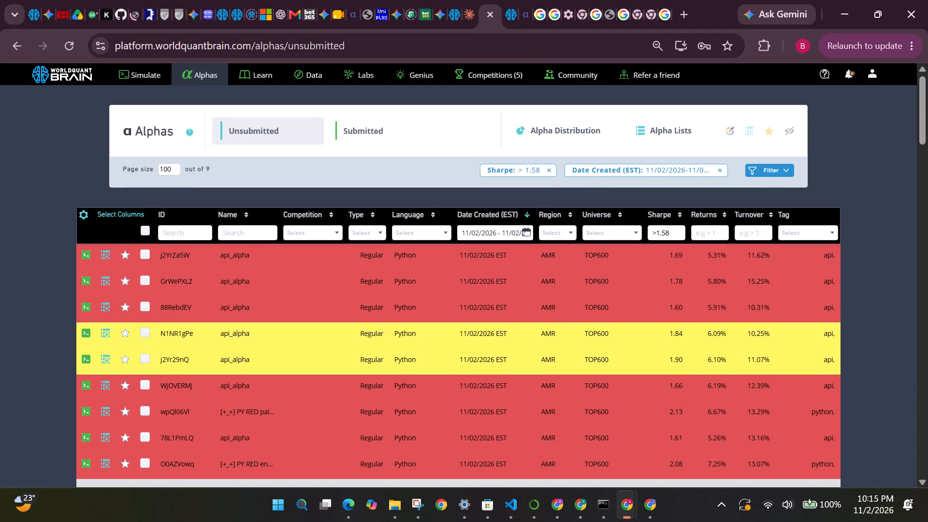
{"action": "left_click", "coordinate": [526, 234]}
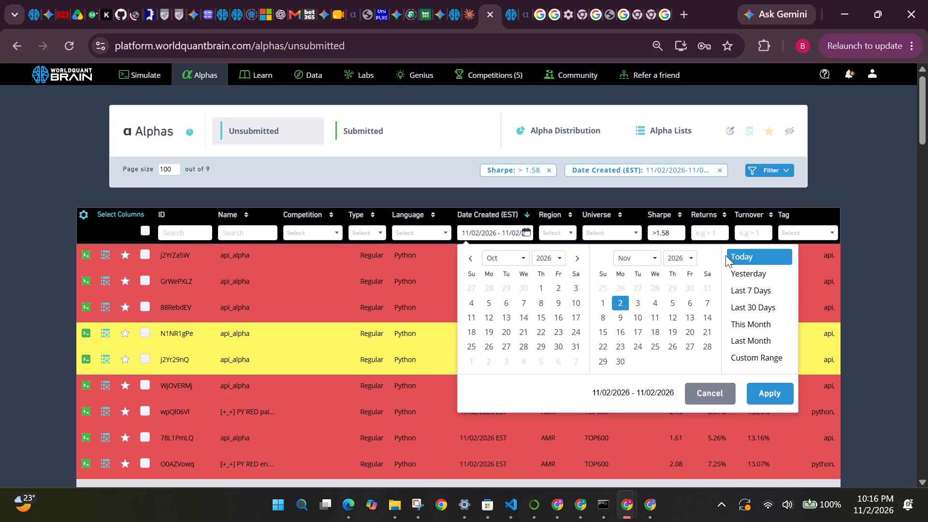
{"action": "left_click", "coordinate": [739, 256]}
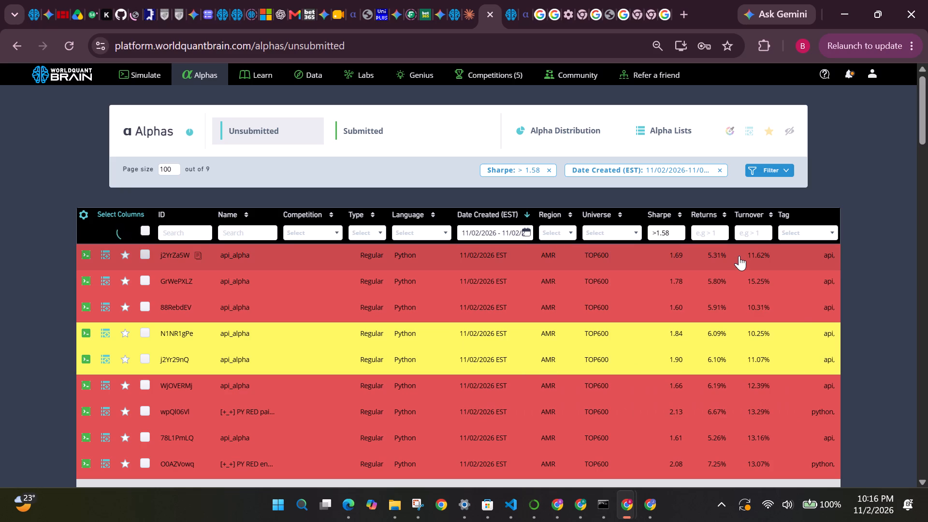
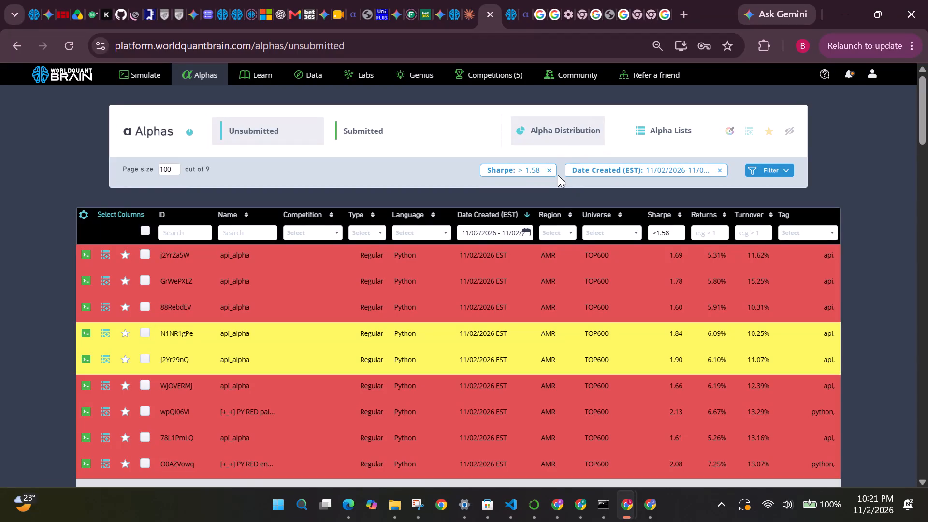
Refresh the unsubmitted alphas list twice by reapplying the Today preset of the Date Created filter.
{"action": "left_click", "coordinate": [529, 237]}
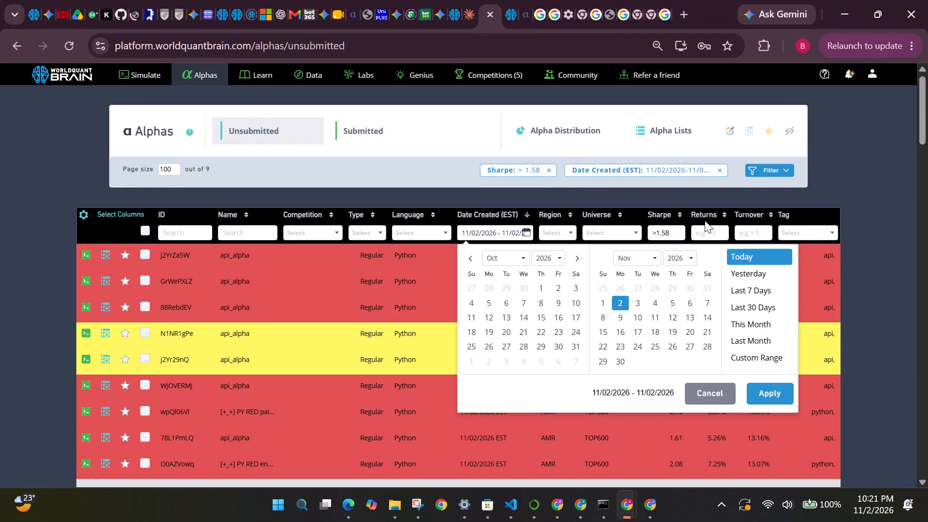
{"action": "left_click", "coordinate": [737, 255]}
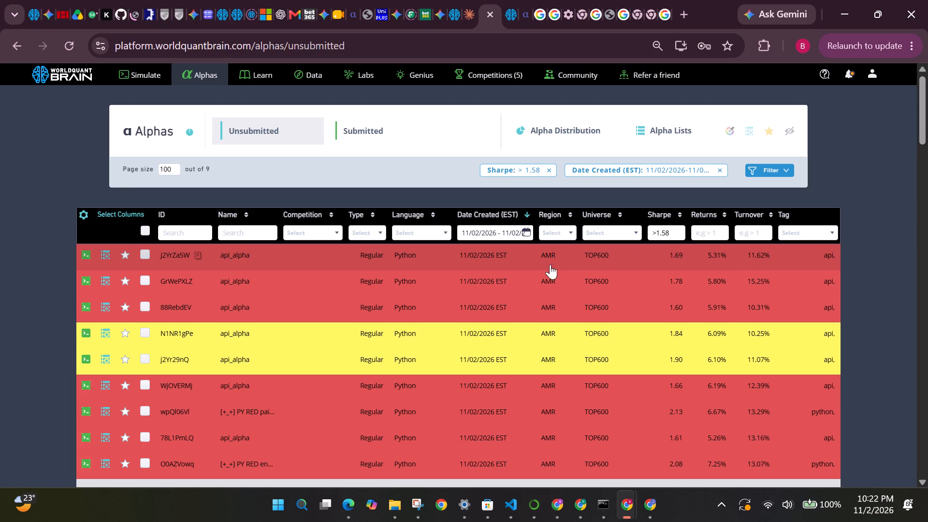
{"action": "left_click", "coordinate": [526, 229]}
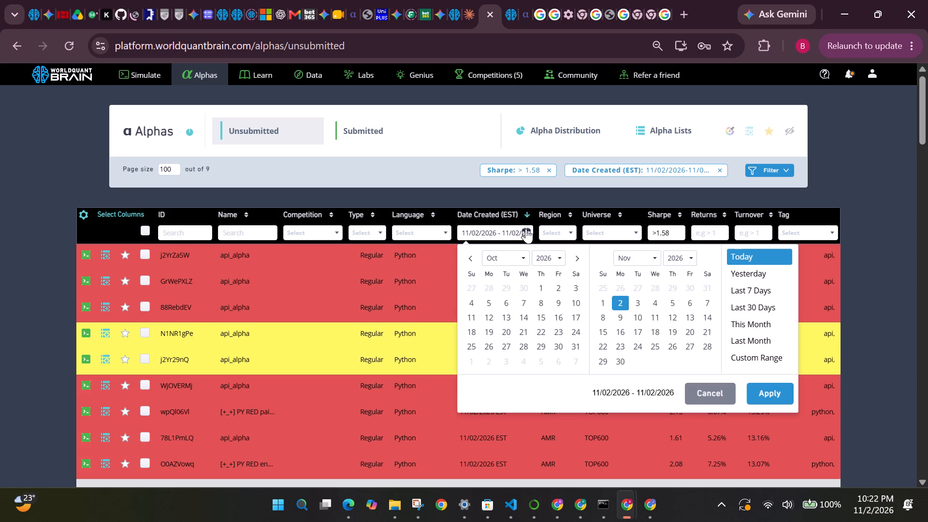
{"action": "left_click", "coordinate": [752, 255]}
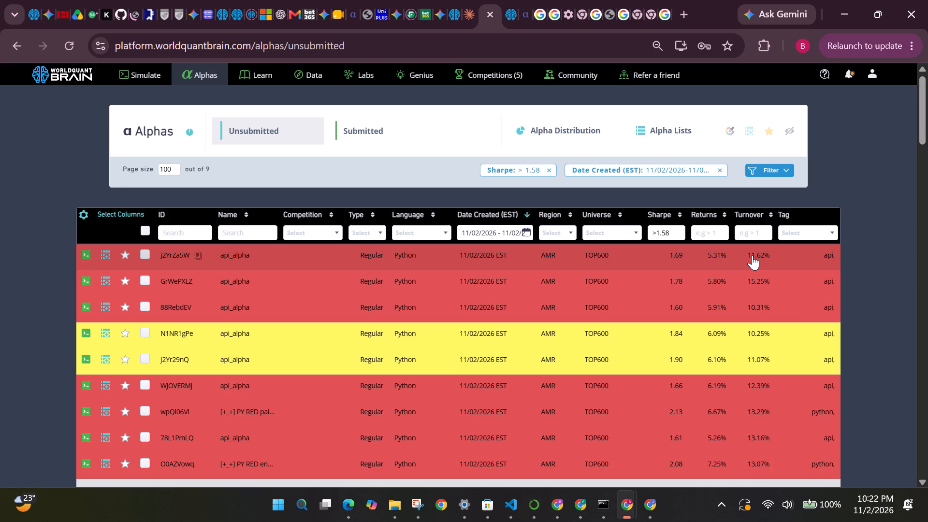
Check the run progress of the PythonAlpha_AMR_TOP600_v12_4 notebook in Microsoft Edge, and return to the unsubmitted alphas list.
{"action": "left_click", "coordinate": [355, 506]}
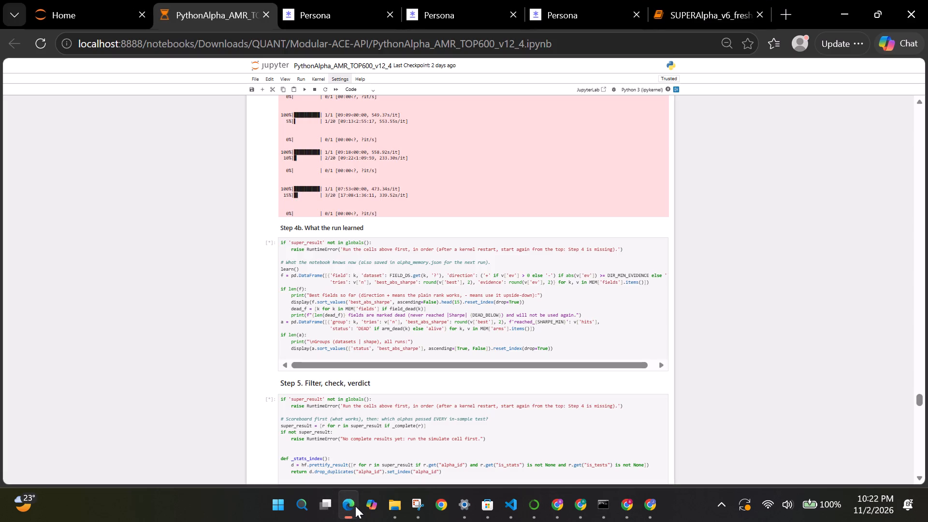
{"action": "left_click", "coordinate": [355, 506]}
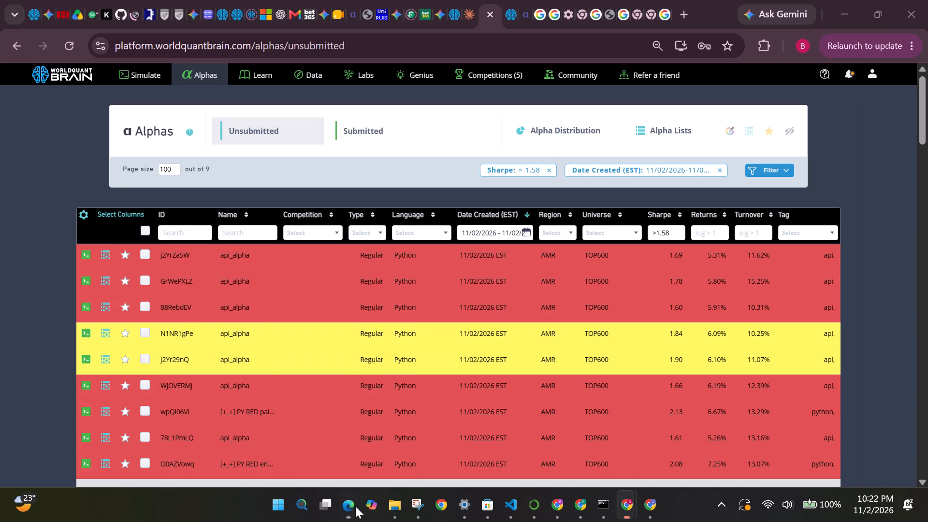
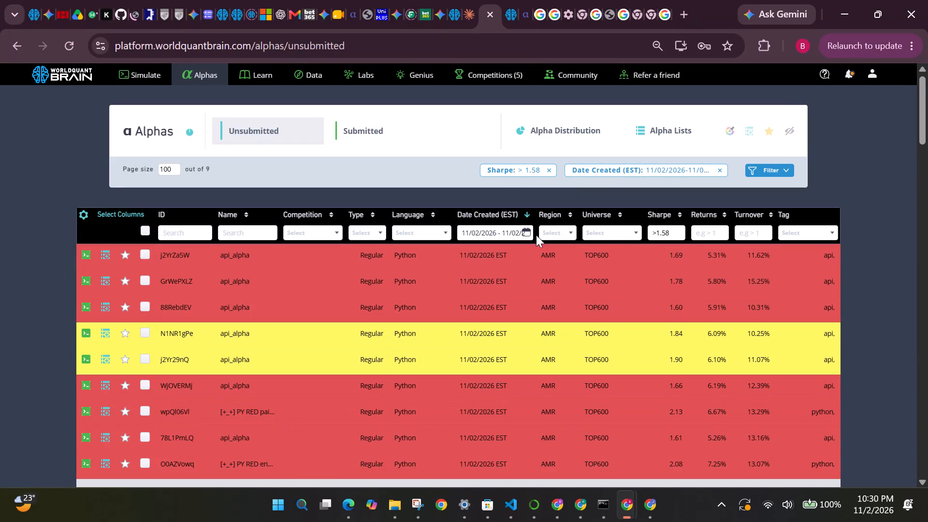
Refresh the unsubmitted alphas list by reapplying the Today preset of the Date Created filter.
{"action": "left_click", "coordinate": [522, 233]}
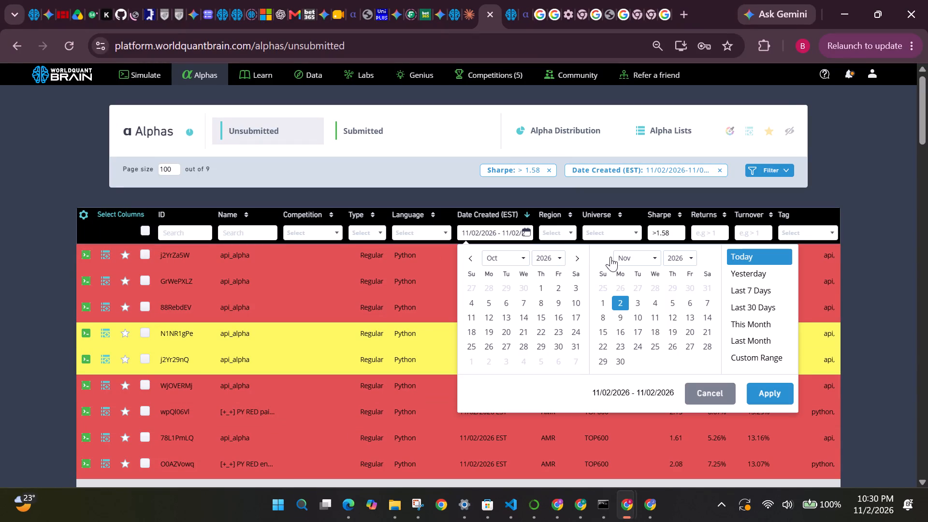
{"action": "left_click", "coordinate": [743, 251]}
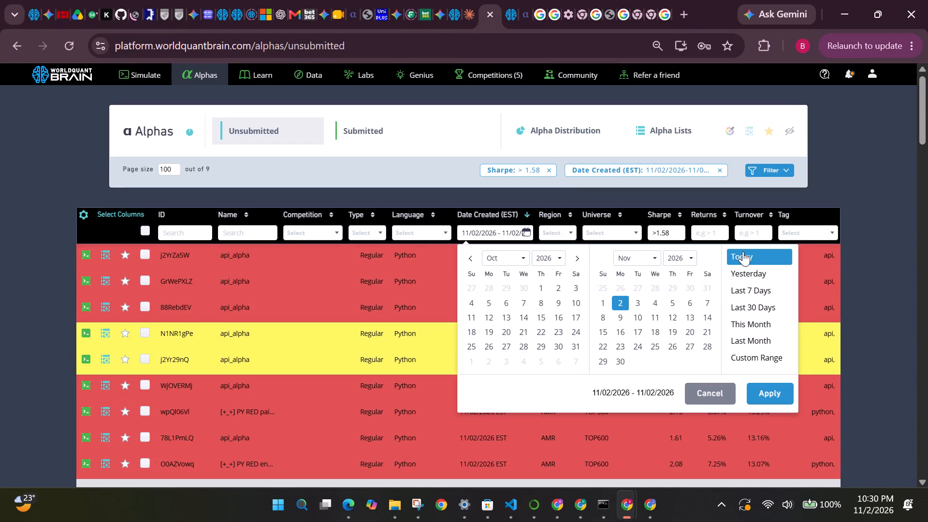
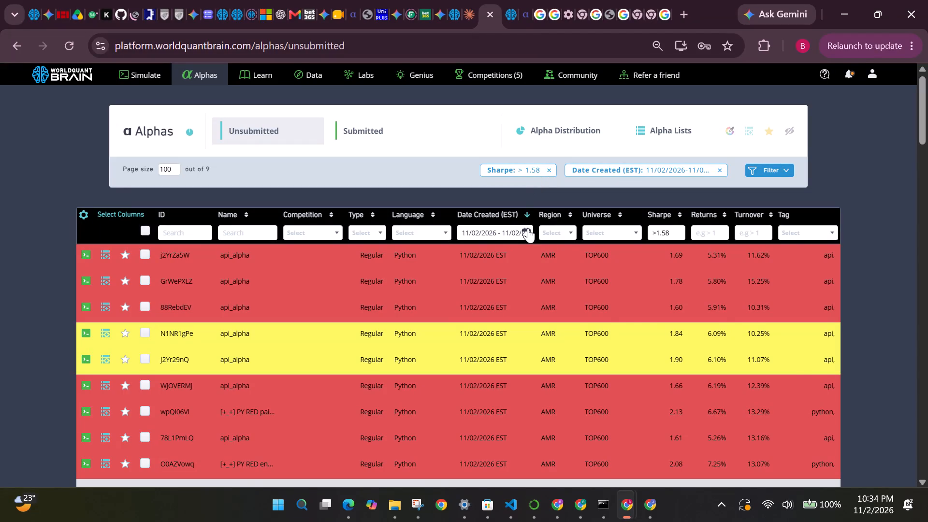
Refresh the unsubmitted alphas list by reapplying the Today preset of the Date Created filter.
{"action": "left_click", "coordinate": [528, 228]}
{"action": "left_click", "coordinate": [731, 253]}
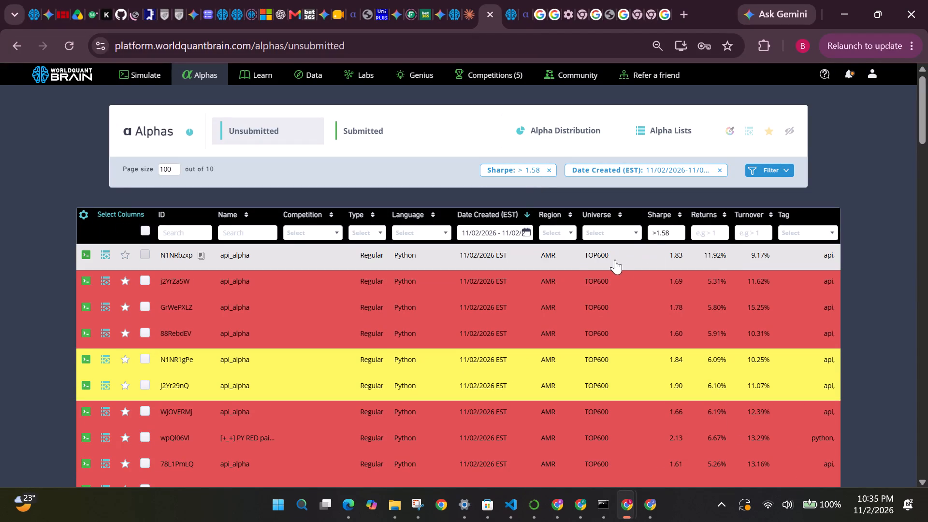
Run the submission check on alpha N1NRbzxp with its test period shown, and expand the FAIL group under IS Testing Status.
{"action": "left_click", "coordinate": [592, 260]}
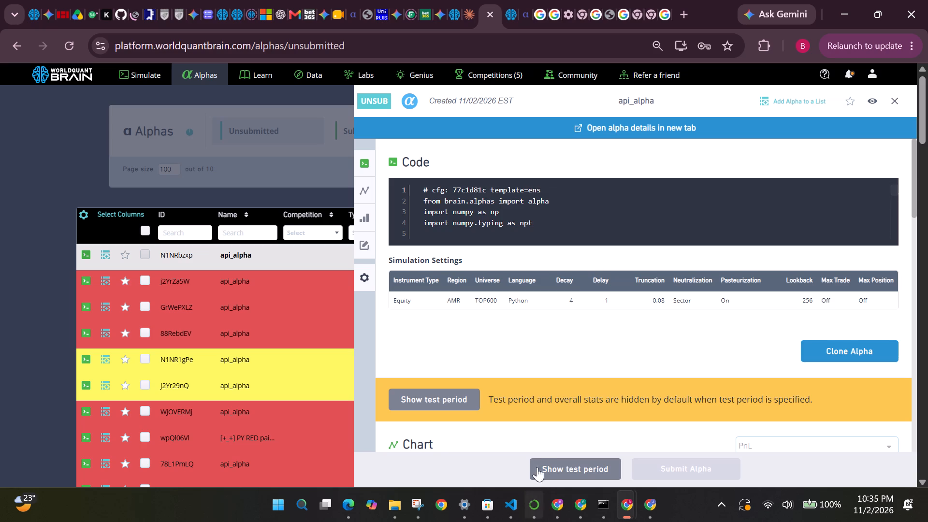
{"action": "left_click", "coordinate": [547, 465]}
{"action": "left_click", "coordinate": [547, 465]}
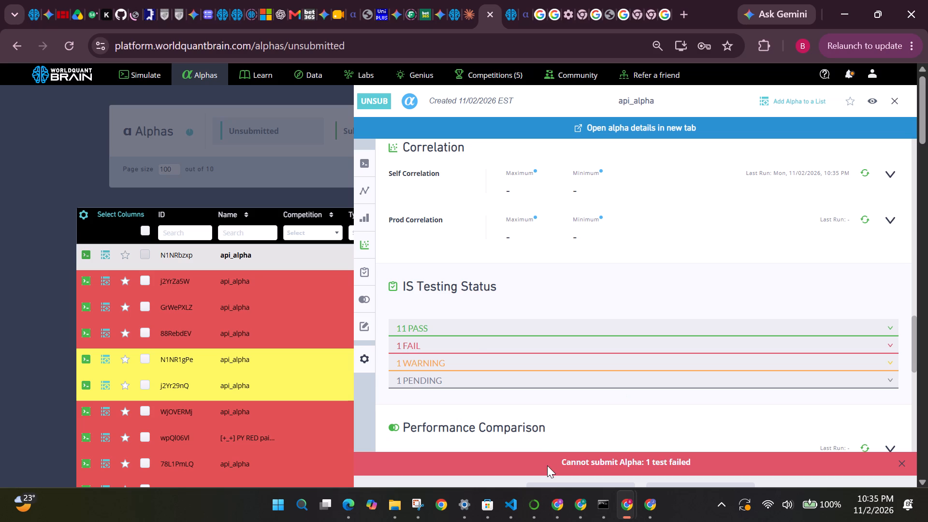
{"action": "left_click", "coordinate": [472, 343]}
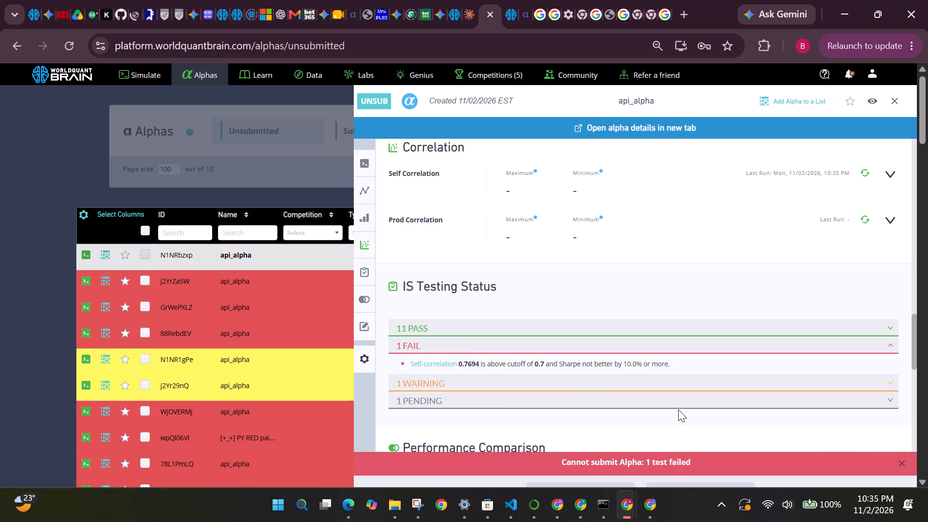
Set the color property of alpha N1NRbzxp to red.
{"action": "scroll", "coordinate": [678, 409], "scroll_direction": "down", "scroll_amount": 3}
{"action": "left_click", "coordinate": [694, 397]}
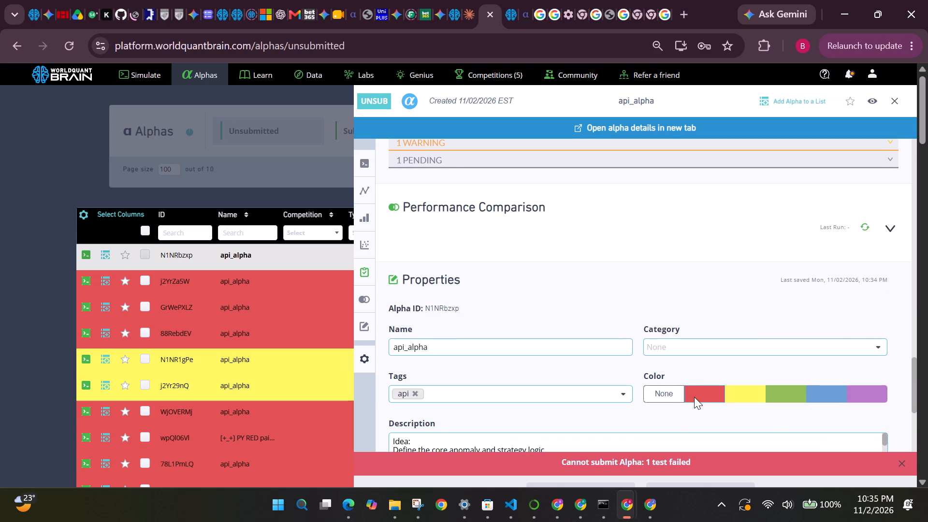
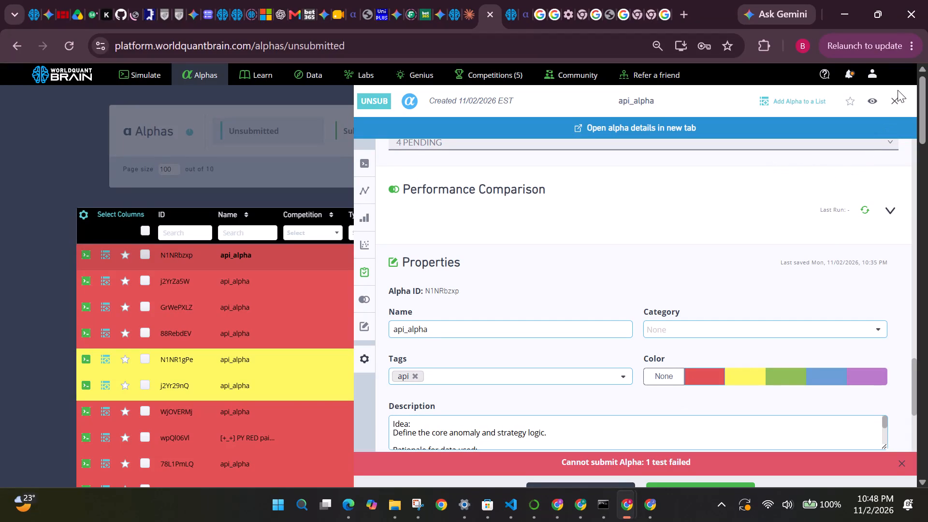
Close alpha N1NRbzxp's details and refresh the unsubmitted alphas list by reapplying the Today preset of the Date Created filter.
{"action": "left_click", "coordinate": [895, 99]}
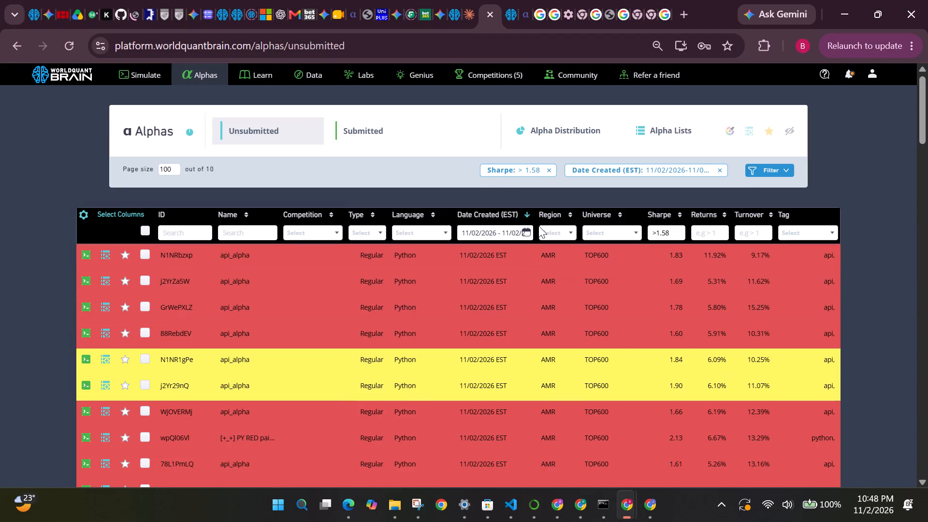
{"action": "left_click", "coordinate": [530, 230]}
{"action": "left_click", "coordinate": [739, 256]}
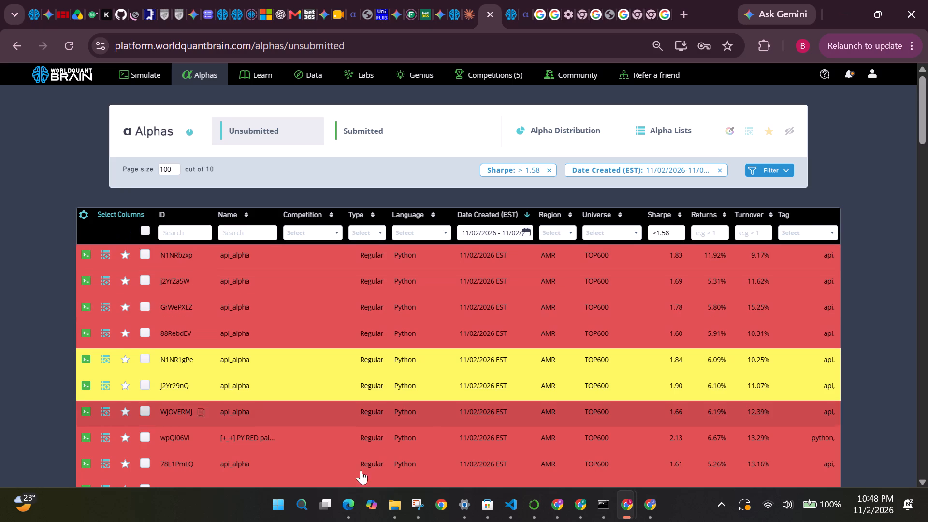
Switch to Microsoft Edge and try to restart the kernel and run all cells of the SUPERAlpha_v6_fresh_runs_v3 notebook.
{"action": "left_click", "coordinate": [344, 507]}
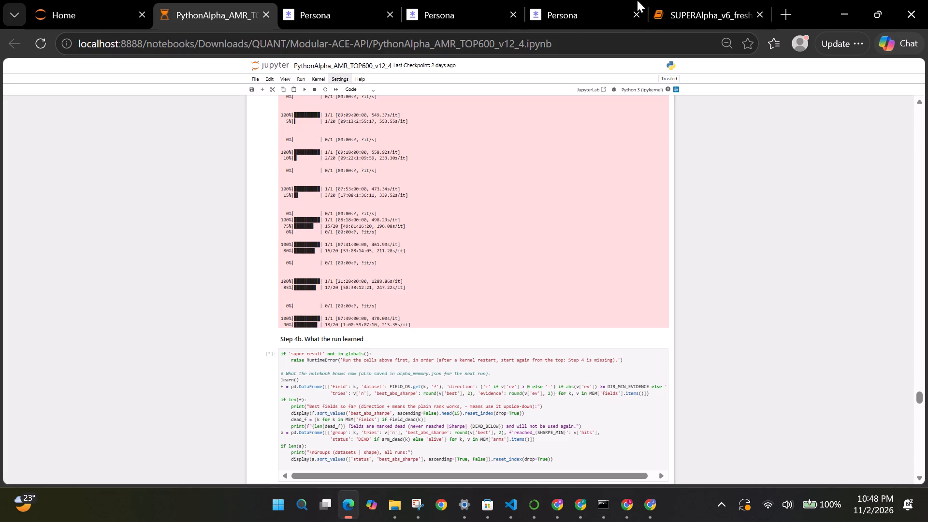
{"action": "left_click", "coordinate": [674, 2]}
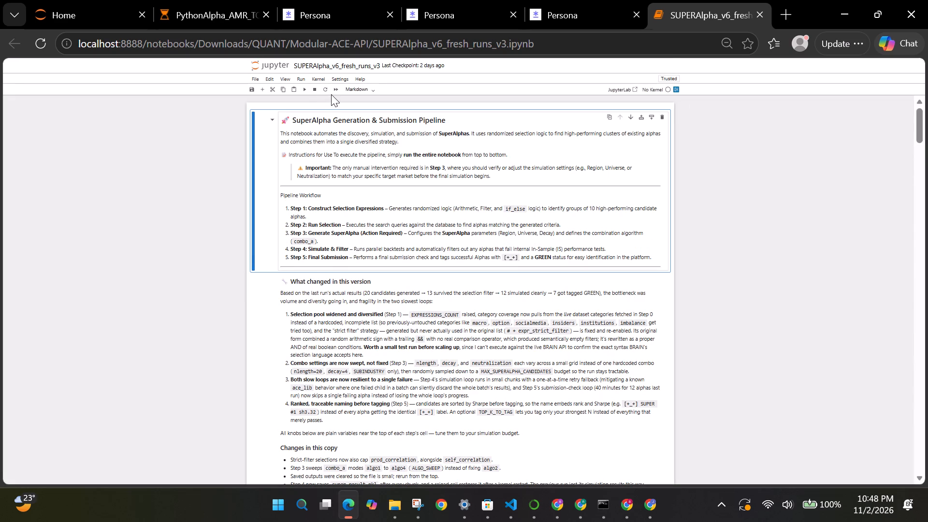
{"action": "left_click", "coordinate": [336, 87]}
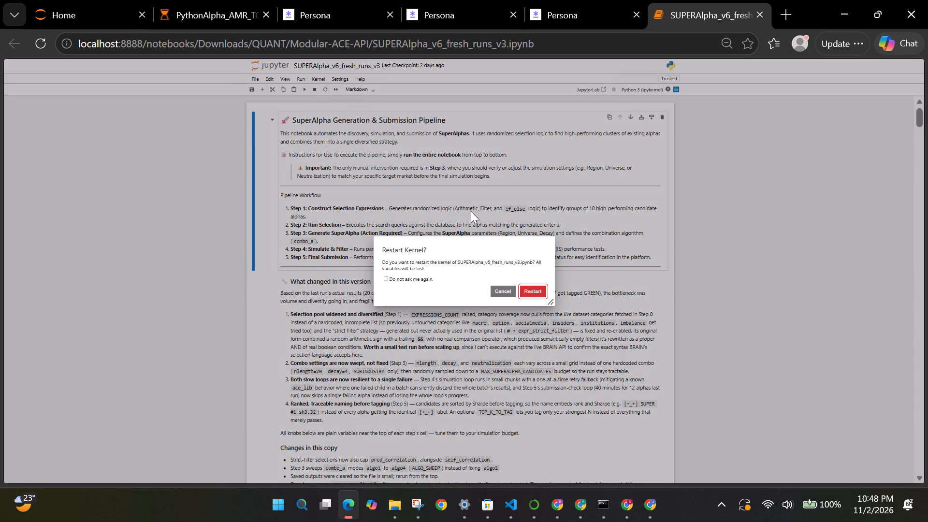
Examine the introduction and session start cells near the top of the PythonAlpha_AMR_TOP600_v12_4 notebook.
{"action": "left_click", "coordinate": [223, 0]}
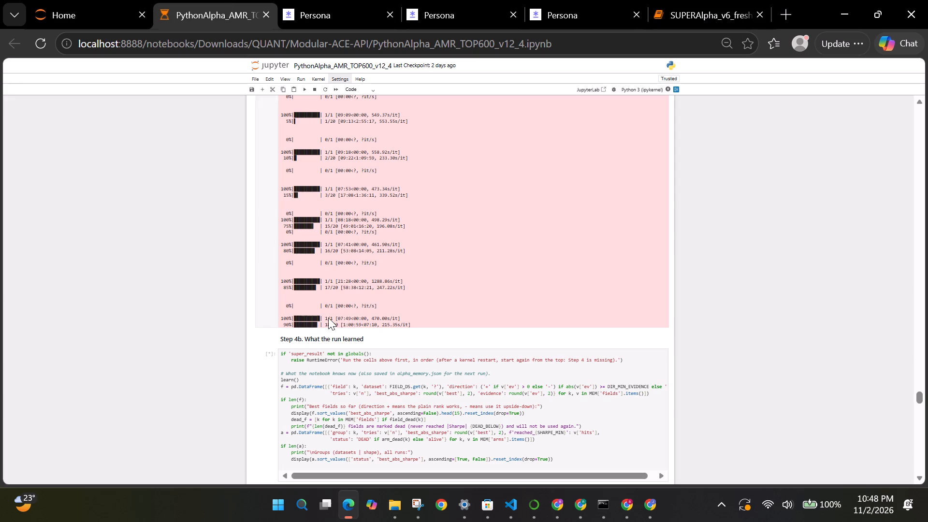
{"action": "scroll", "coordinate": [329, 319], "scroll_direction": "up", "scroll_amount": 20}
{"action": "scroll", "coordinate": [329, 319], "scroll_direction": "up", "scroll_amount": 8}
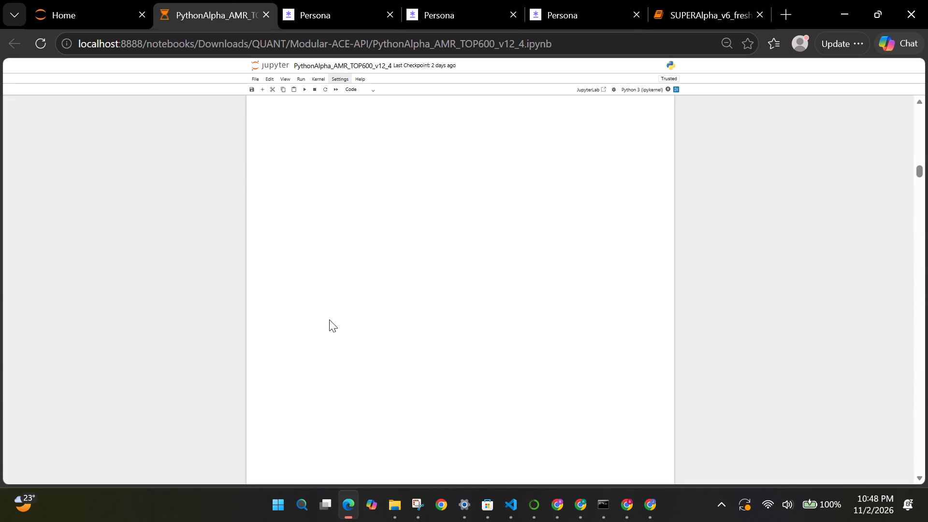
{"action": "scroll", "coordinate": [329, 319], "scroll_direction": "up", "scroll_amount": 6}
{"action": "scroll", "coordinate": [329, 319], "scroll_direction": "down", "scroll_amount": 6}
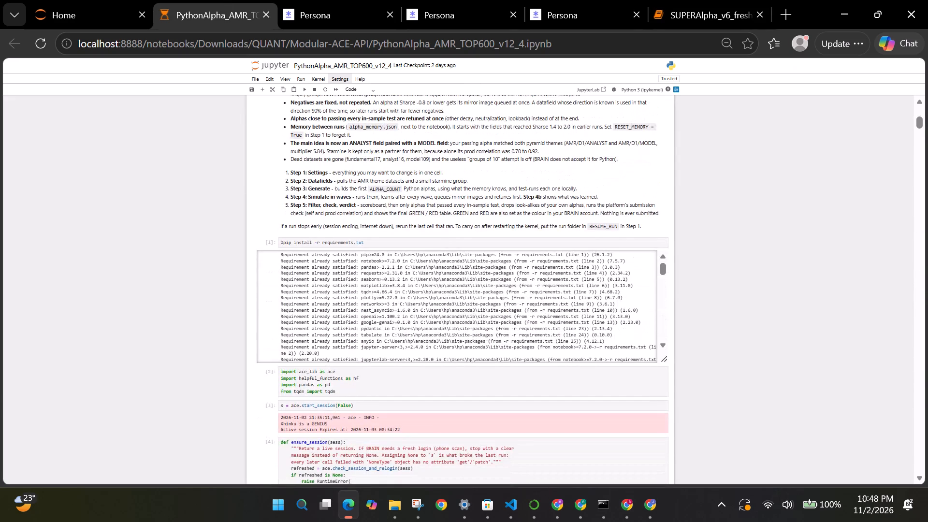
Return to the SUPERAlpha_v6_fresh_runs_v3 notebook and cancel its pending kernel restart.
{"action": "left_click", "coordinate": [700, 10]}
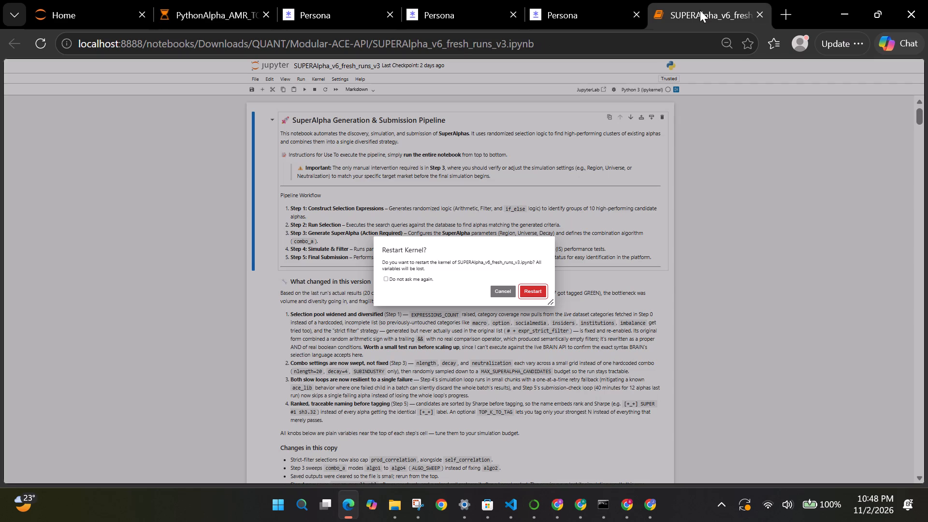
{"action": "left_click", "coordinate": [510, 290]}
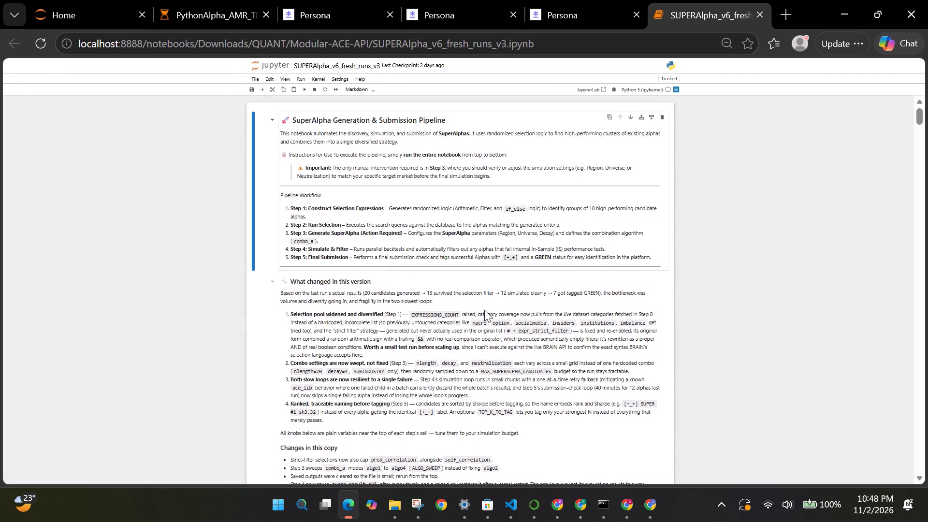
Restart the kernel of SUPERAlpha_v6_fresh_runs_v3, run all its cells, and look over the starting cells.
{"action": "scroll", "coordinate": [387, 361], "scroll_direction": "down", "scroll_amount": 5}
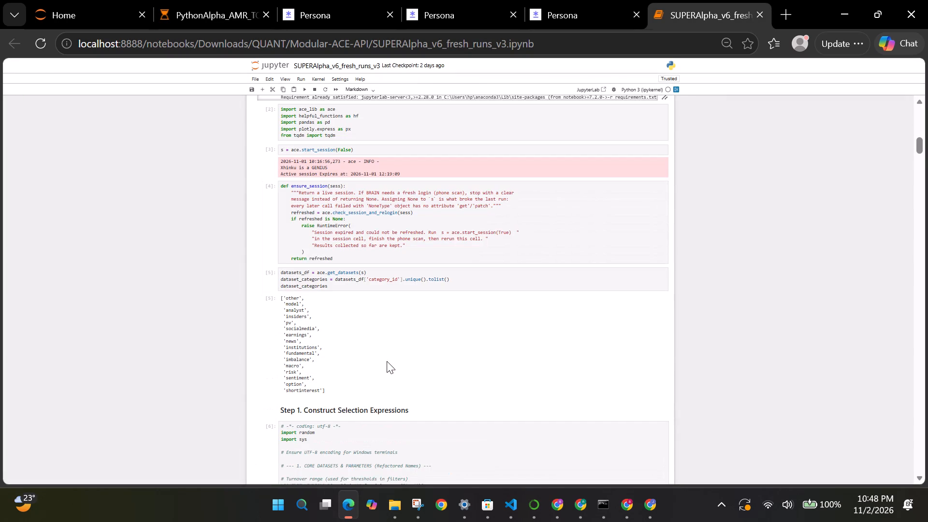
{"action": "left_click", "coordinate": [338, 90]}
{"action": "left_click", "coordinate": [528, 290]}
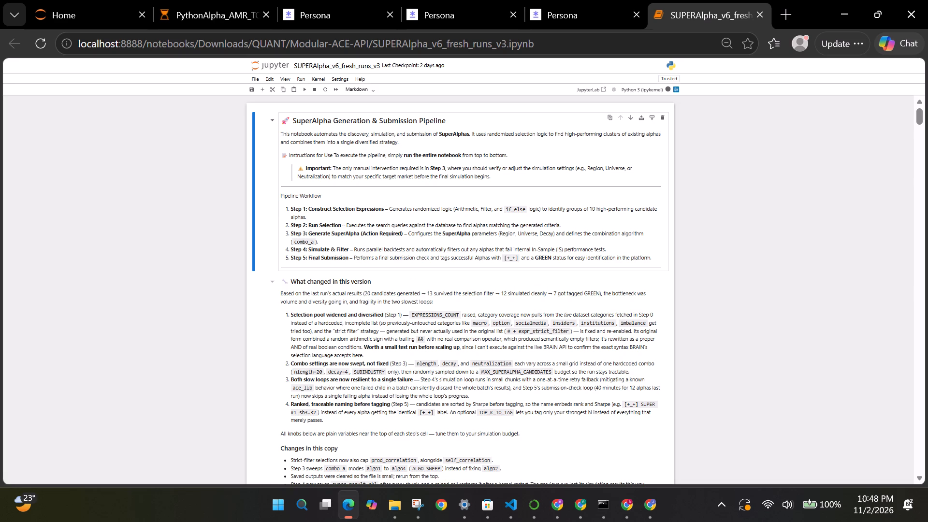
{"action": "scroll", "coordinate": [528, 290], "scroll_direction": "down", "scroll_amount": 8}
{"action": "scroll", "coordinate": [528, 290], "scroll_direction": "up", "scroll_amount": 2}
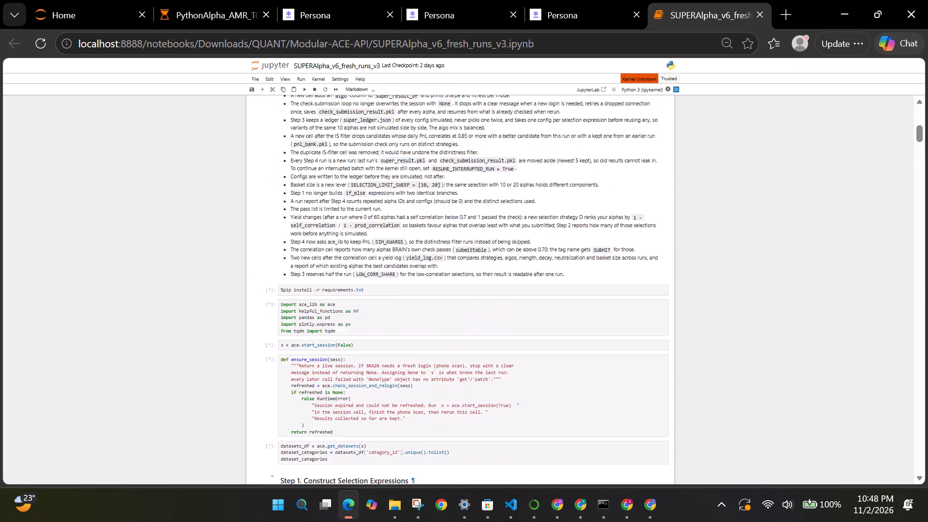
{"action": "scroll", "coordinate": [528, 290], "scroll_direction": "up", "scroll_amount": 6}
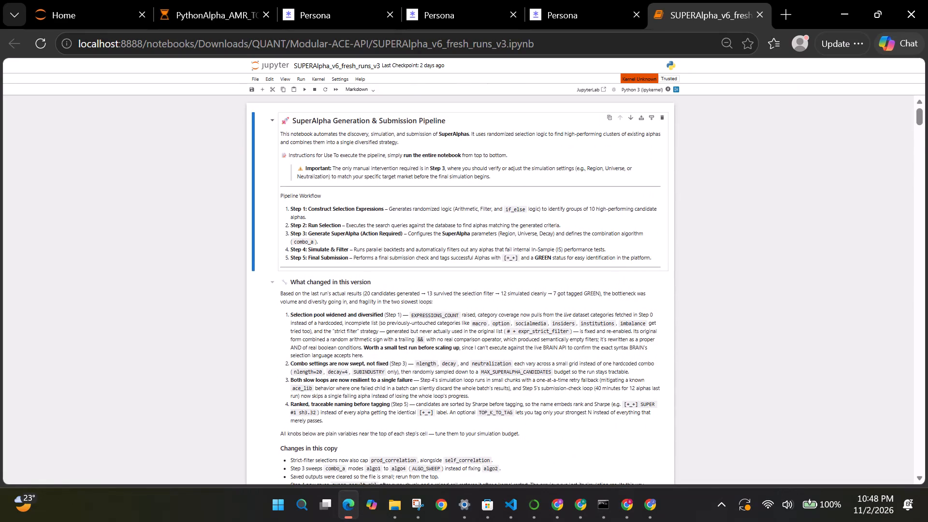
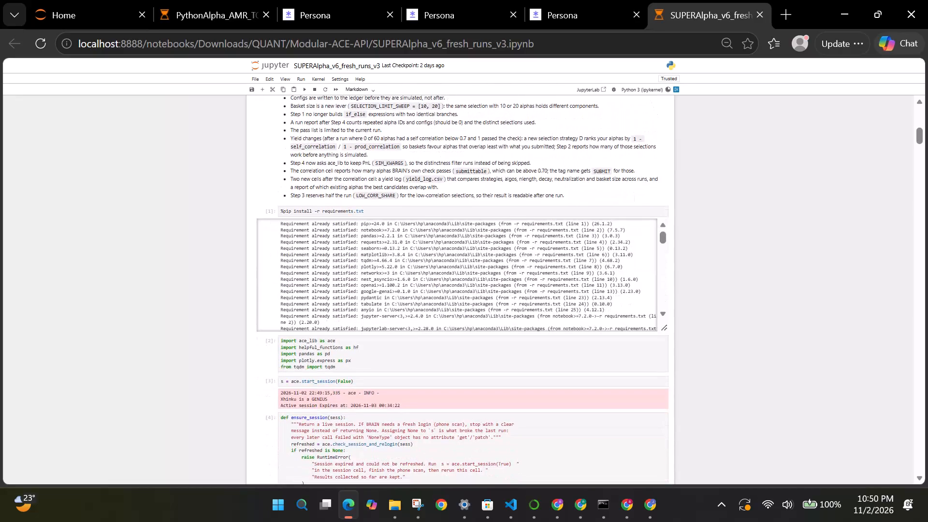
Examine the SUPERAlpha_v6_fresh_runs_v3 cells from expression generation through Step 4 simulation, then the progress of the selection run.
{"action": "scroll", "coordinate": [531, 403], "scroll_direction": "down", "scroll_amount": 9}
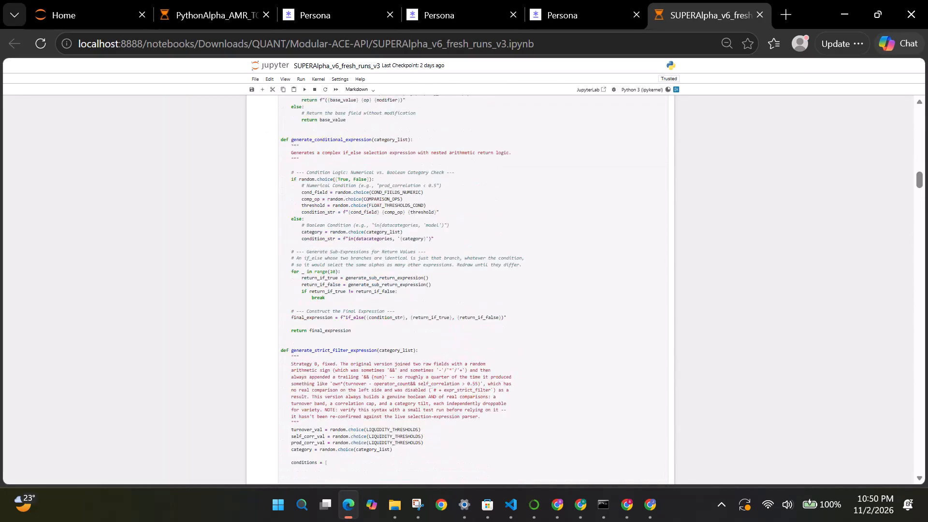
{"action": "scroll", "coordinate": [531, 403], "scroll_direction": "down", "scroll_amount": 12}
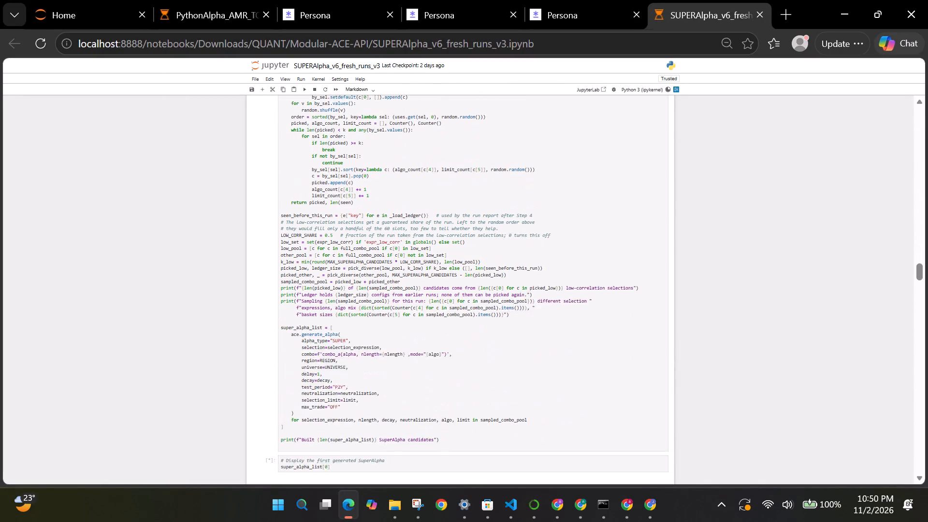
{"action": "scroll", "coordinate": [531, 403], "scroll_direction": "down", "scroll_amount": 5}
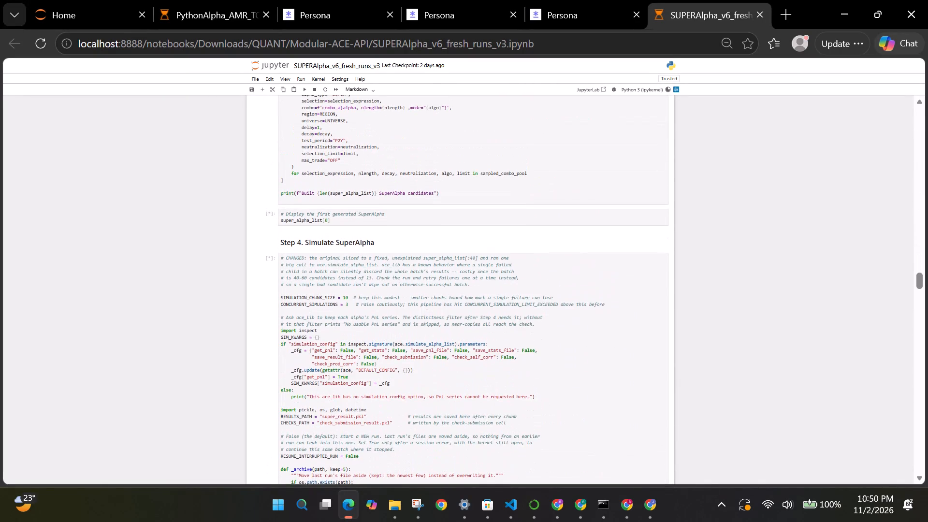
{"action": "scroll", "coordinate": [531, 403], "scroll_direction": "down", "scroll_amount": 2}
{"action": "scroll", "coordinate": [531, 403], "scroll_direction": "up", "scroll_amount": 1}
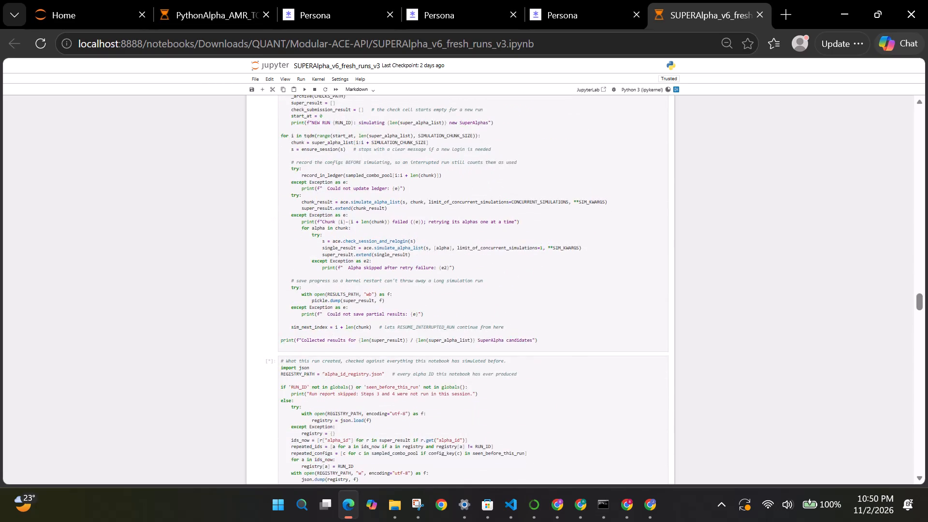
{"action": "scroll", "coordinate": [531, 403], "scroll_direction": "up", "scroll_amount": 10}
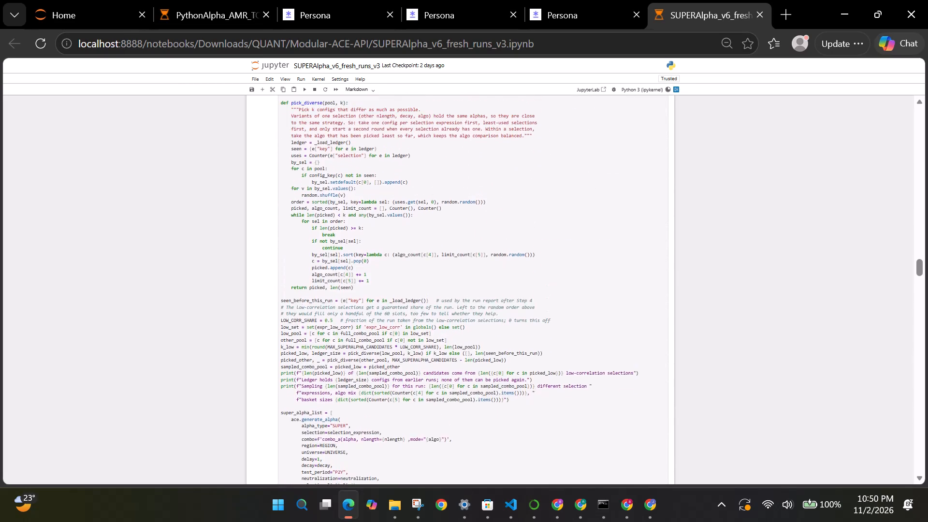
{"action": "scroll", "coordinate": [531, 403], "scroll_direction": "up", "scroll_amount": 6}
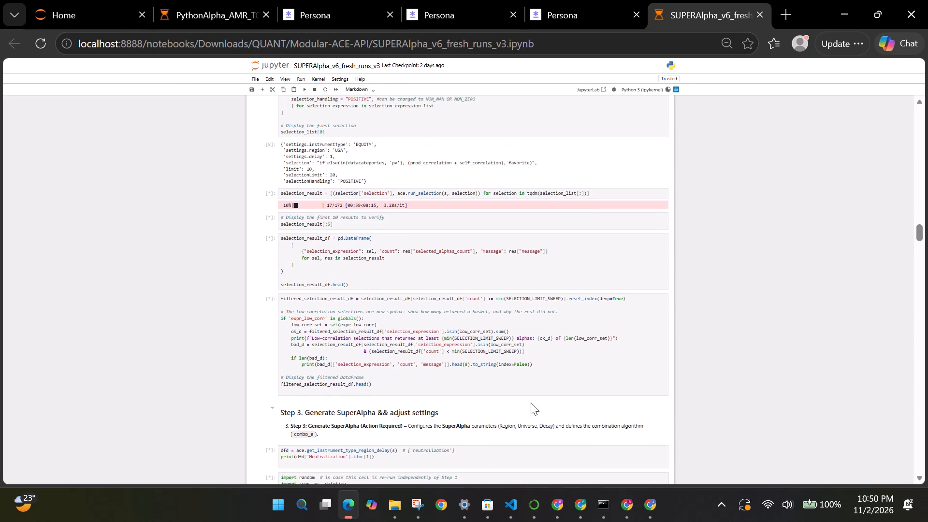
{"action": "scroll", "coordinate": [531, 403], "scroll_direction": "up", "scroll_amount": 1}
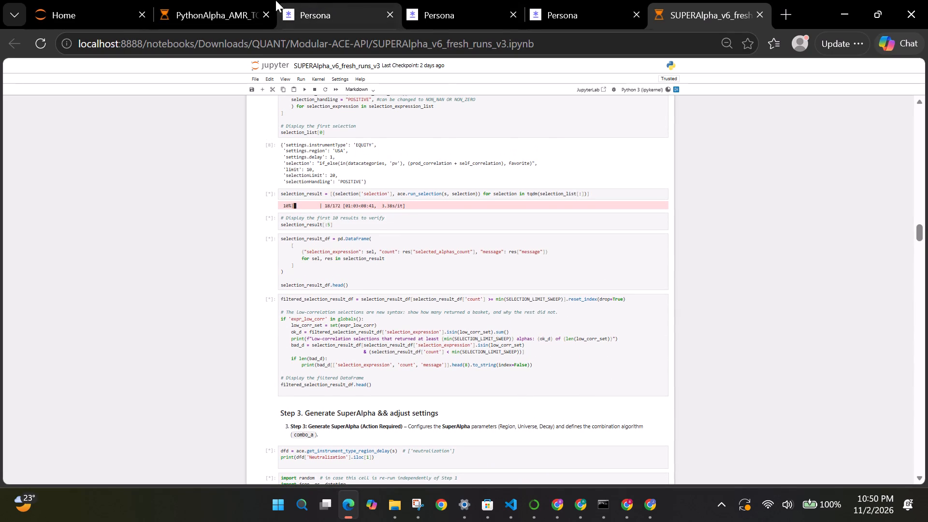
Switch to the PythonAlpha_AMR_TOP600_v12_4 notebook and examine its session, Step 1 settings and seed memory cells.
{"action": "left_click", "coordinate": [238, 0]}
{"action": "scroll", "coordinate": [297, 302], "scroll_direction": "down", "scroll_amount": 7}
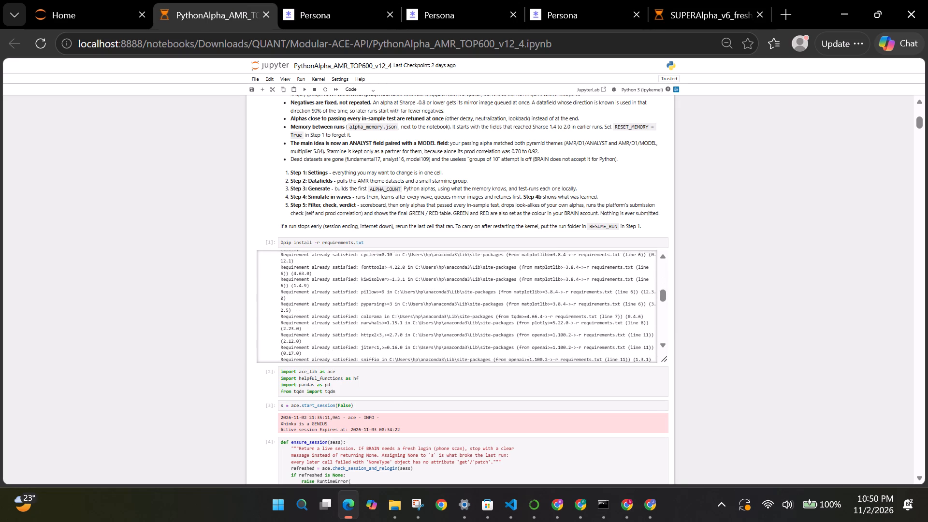
{"action": "scroll", "coordinate": [213, 248], "scroll_direction": "down", "scroll_amount": 5}
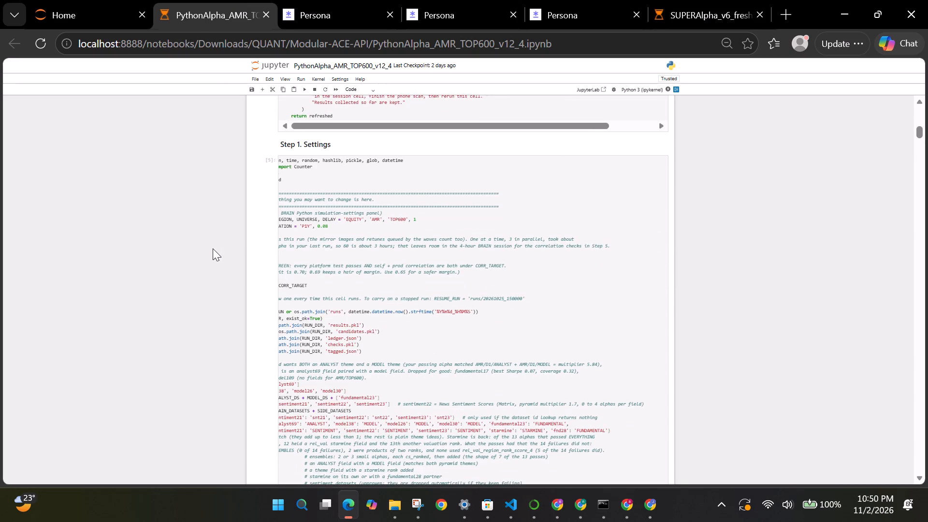
{"action": "scroll", "coordinate": [213, 248], "scroll_direction": "down", "scroll_amount": 18}
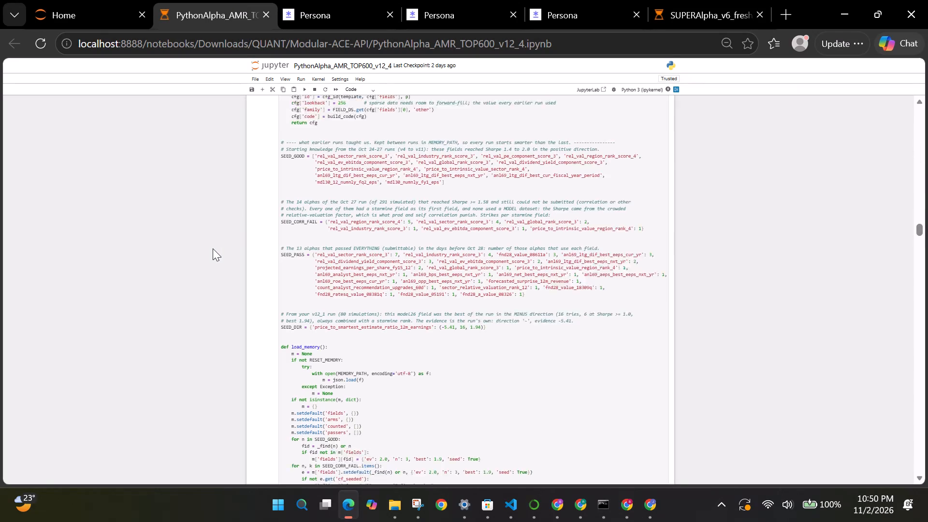
Return to the unsubmitted alphas list in Google Chrome and filter it to alphas created today in the AMR region.
{"action": "left_click", "coordinate": [356, 504]}
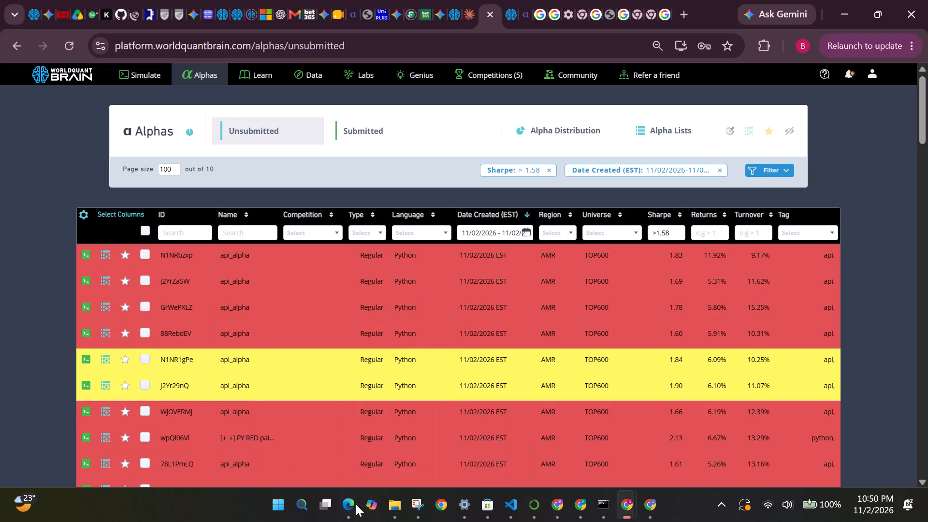
{"action": "left_click", "coordinate": [524, 232]}
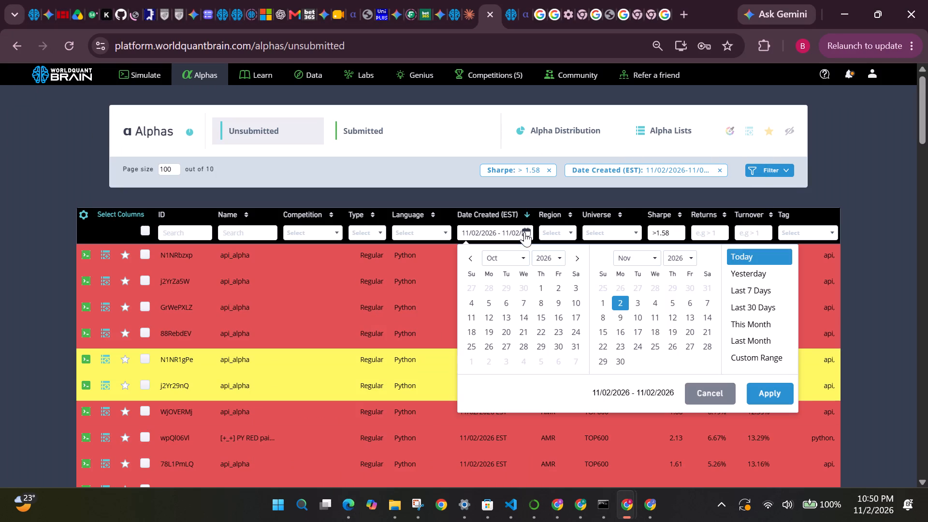
{"action": "left_click", "coordinate": [737, 254]}
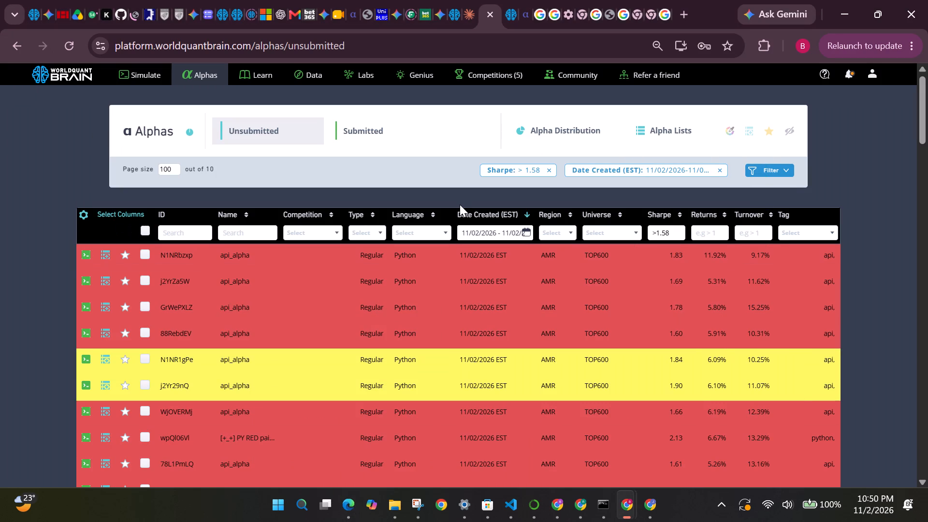
{"action": "left_click", "coordinate": [355, 226]}
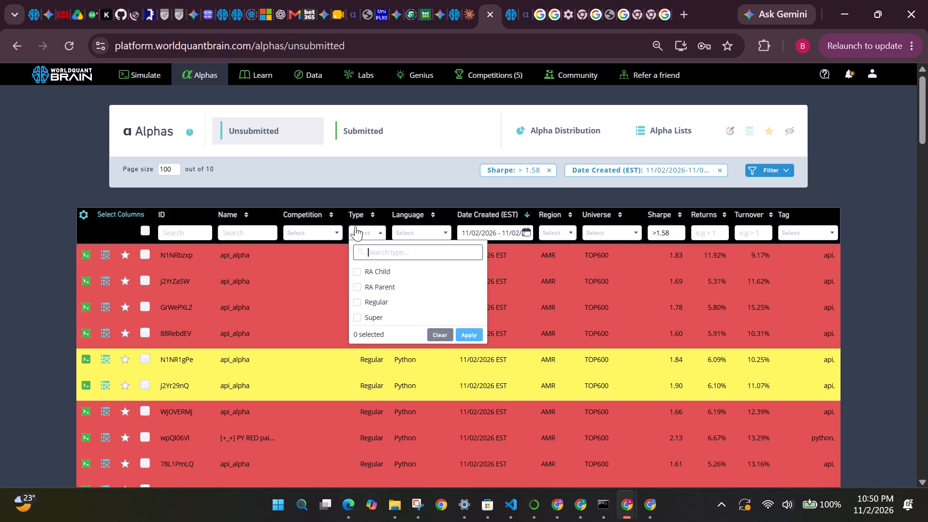
{"action": "left_click", "coordinate": [556, 233]}
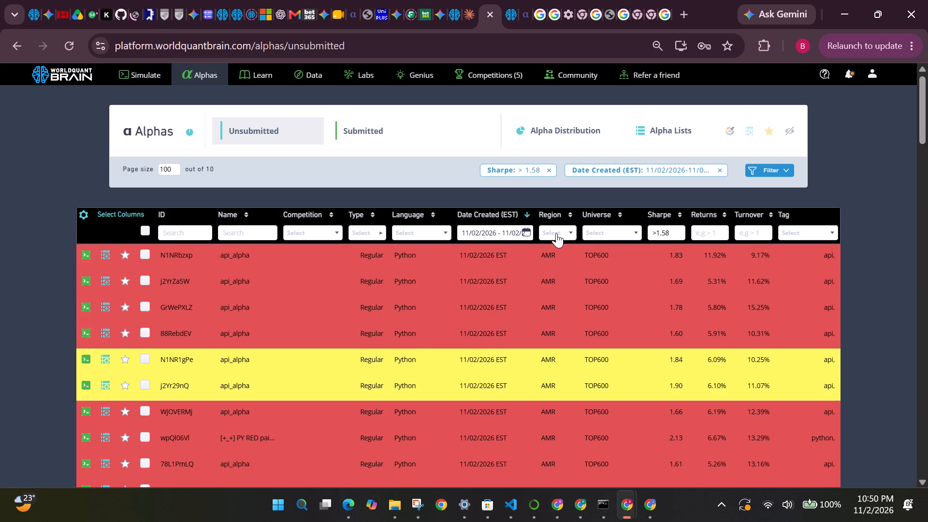
{"action": "left_click", "coordinate": [572, 282]}
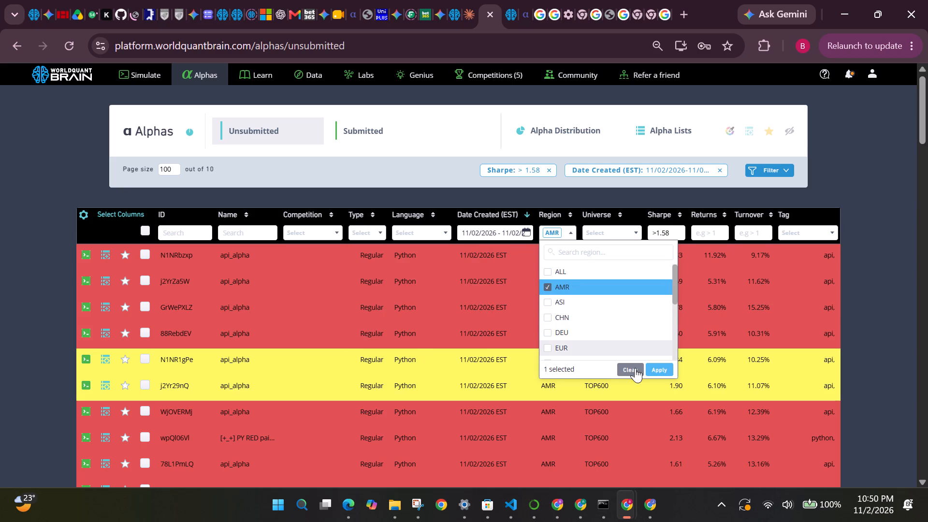
{"action": "left_click", "coordinate": [658, 373]}
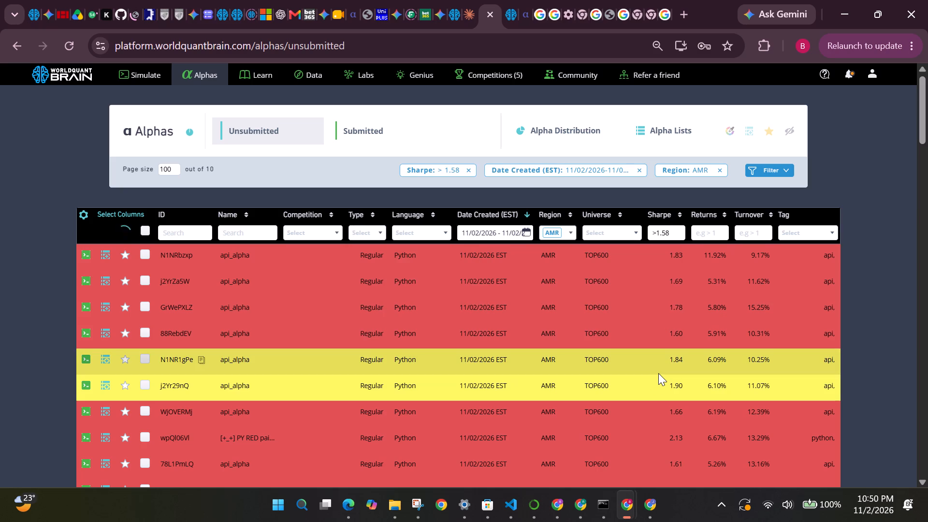
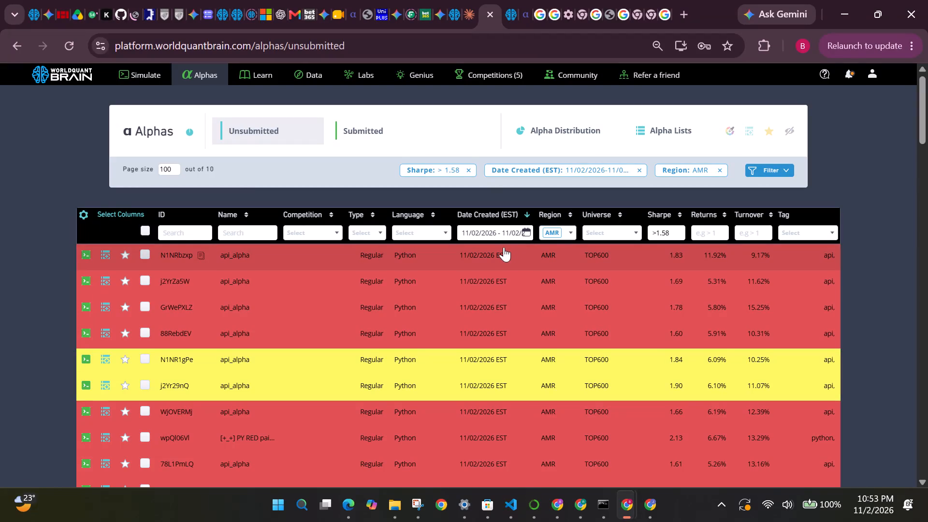
Reapply the 11/02/2026 Date Created filter to refresh the unsubmitted AMR alphas list.
{"action": "left_click", "coordinate": [524, 227]}
{"action": "left_click", "coordinate": [734, 259]}
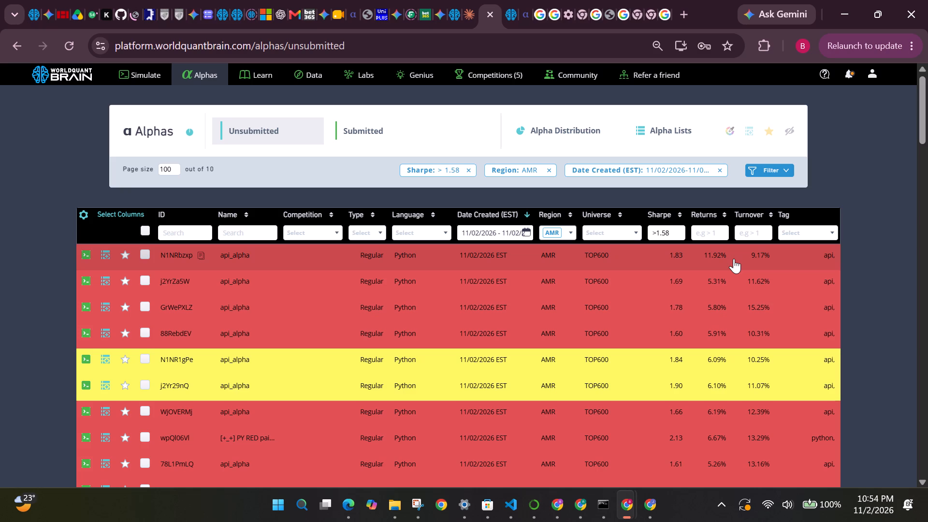
Switch to the PythonAlpha_AMR_TOP600_v12_4 notebook in Microsoft Edge and examine the simulation wave progress above Step 4b.
{"action": "left_click", "coordinate": [353, 503]}
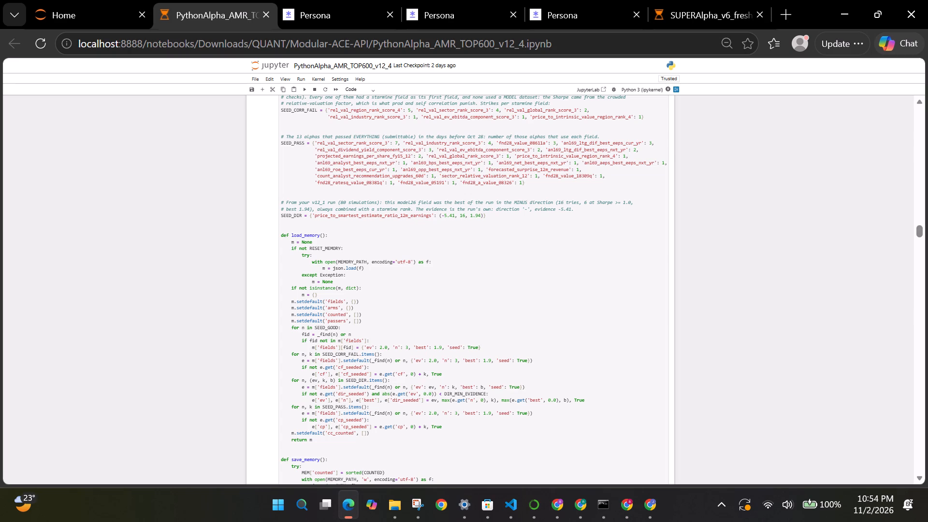
{"action": "scroll", "coordinate": [327, 414], "scroll_direction": "down", "scroll_amount": 11}
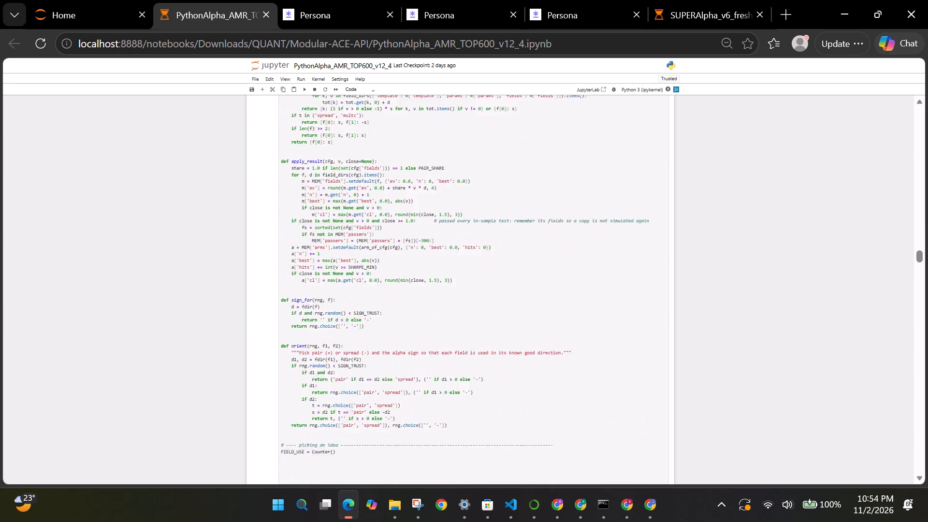
{"action": "scroll", "coordinate": [327, 414], "scroll_direction": "down", "scroll_amount": 14}
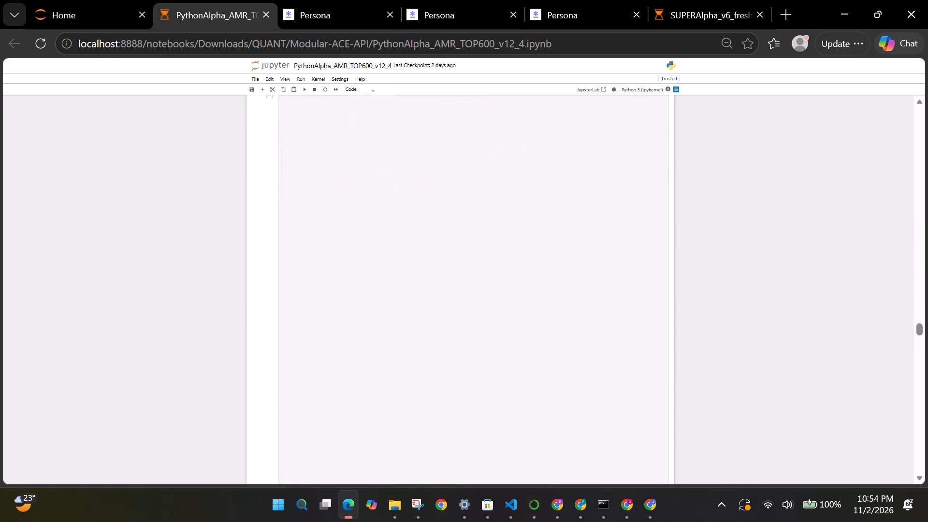
{"action": "scroll", "coordinate": [327, 414], "scroll_direction": "down", "scroll_amount": 14}
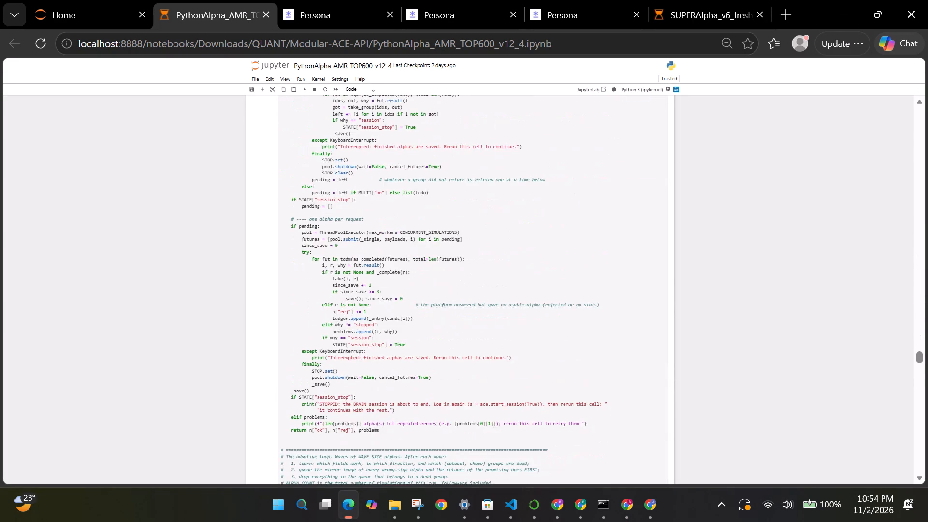
{"action": "scroll", "coordinate": [327, 414], "scroll_direction": "down", "scroll_amount": 8}
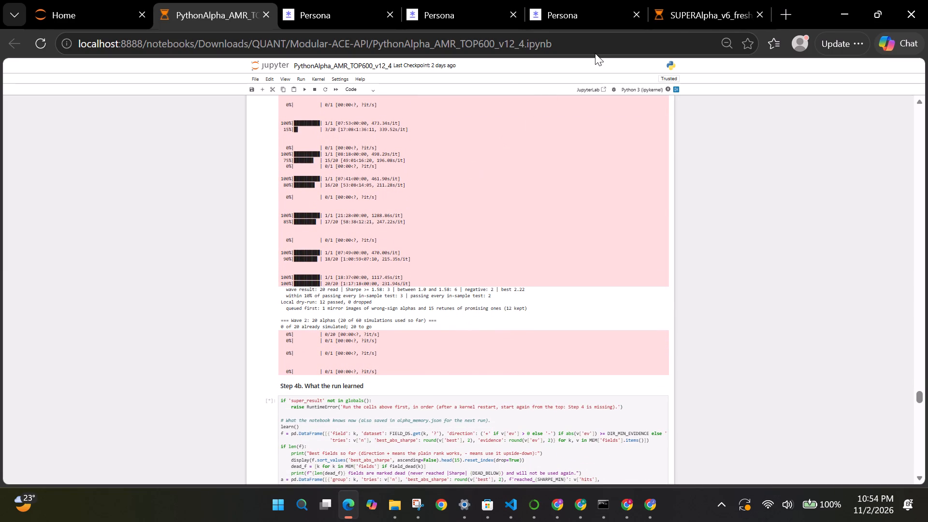
Switch to the SUPERAlpha_v6_fresh_runs_v3 notebook and check the selection run's progress.
{"action": "left_click", "coordinate": [674, 20]}
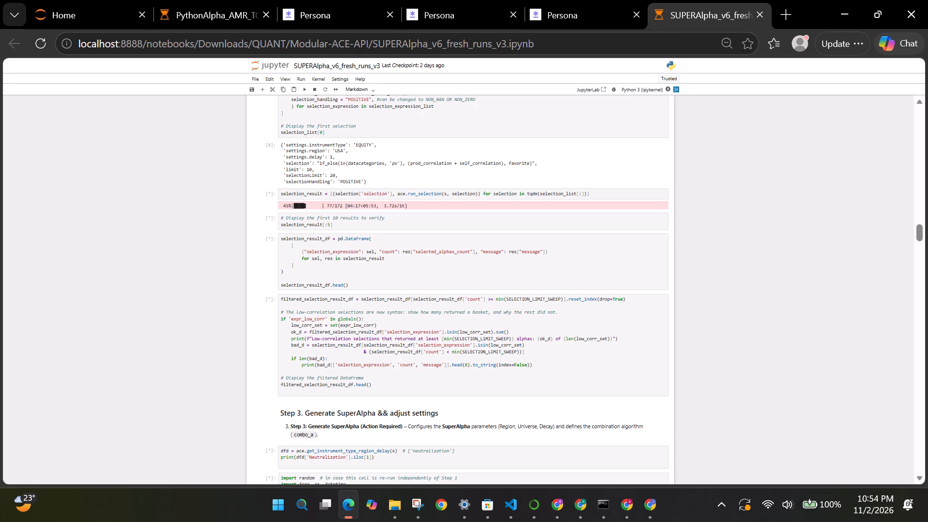
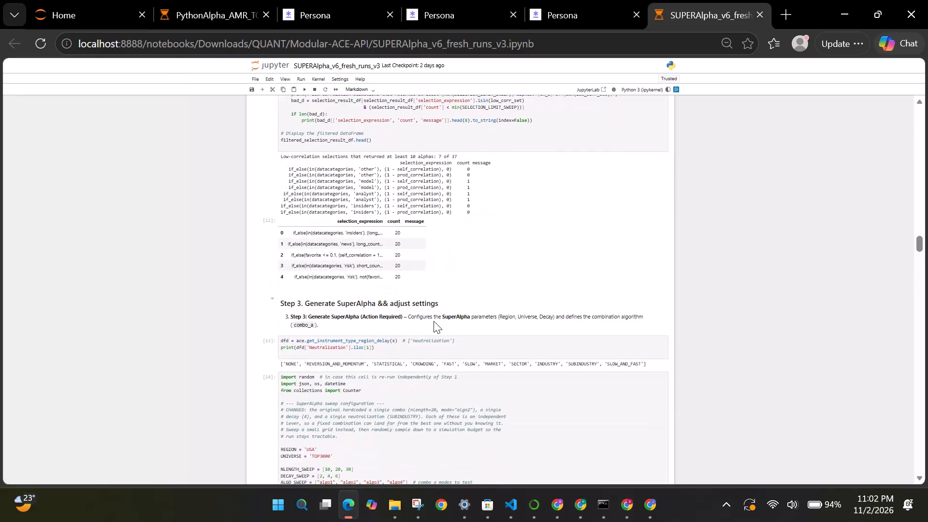
Examine the SuperAlpha sweep configuration and the Step 4 simulation progress in the SUPERAlpha_v6_fresh_runs_v3 notebook.
{"action": "scroll", "coordinate": [434, 321], "scroll_direction": "down", "scroll_amount": 3}
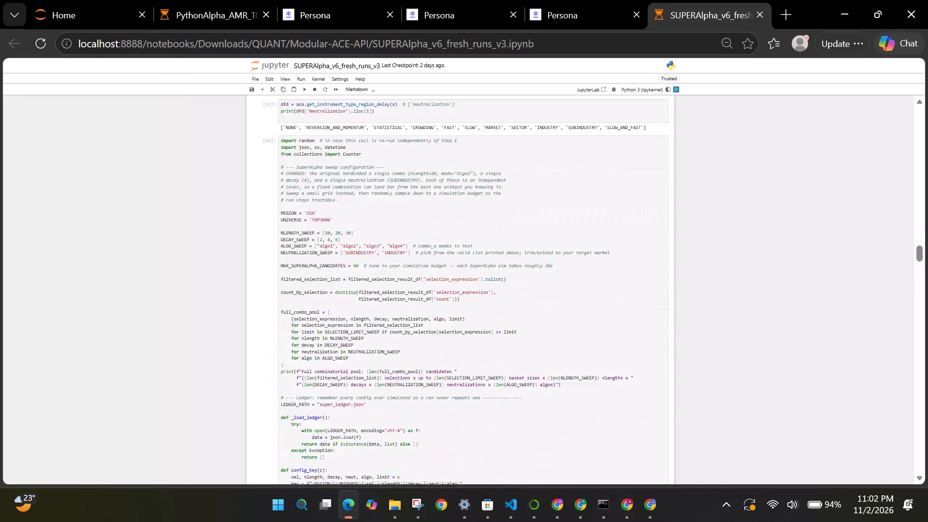
{"action": "scroll", "coordinate": [434, 321], "scroll_direction": "down", "scroll_amount": 12}
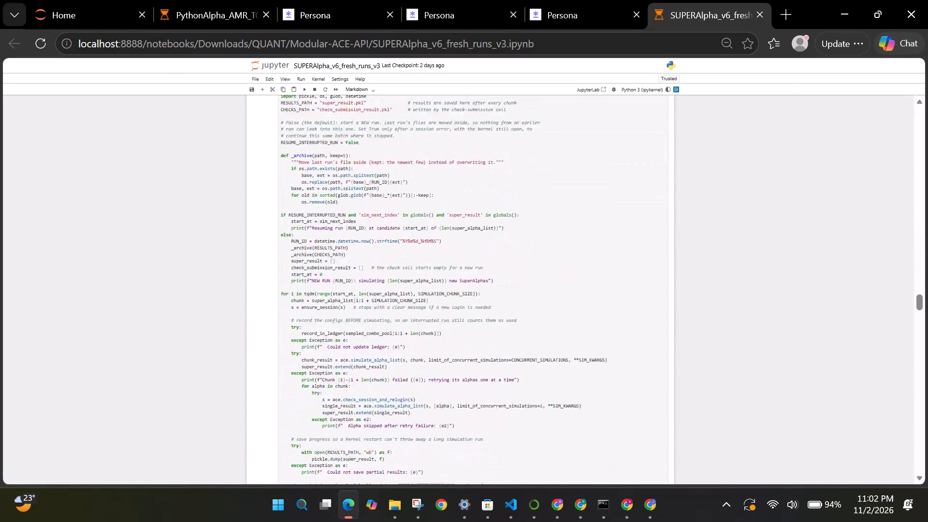
{"action": "scroll", "coordinate": [434, 321], "scroll_direction": "down", "scroll_amount": 7}
{"action": "scroll", "coordinate": [434, 321], "scroll_direction": "up", "scroll_amount": 1}
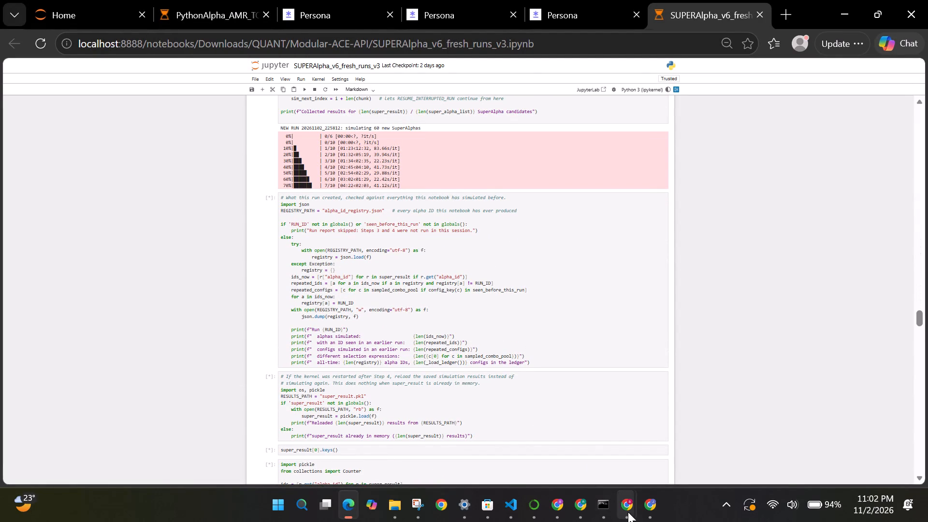
Switch to WorldQuant BRAIN in Google Chrome and reapply the Today Date Created filter twice to refresh the unsubmitted AMR alphas list.
{"action": "left_click", "coordinate": [566, 428]}
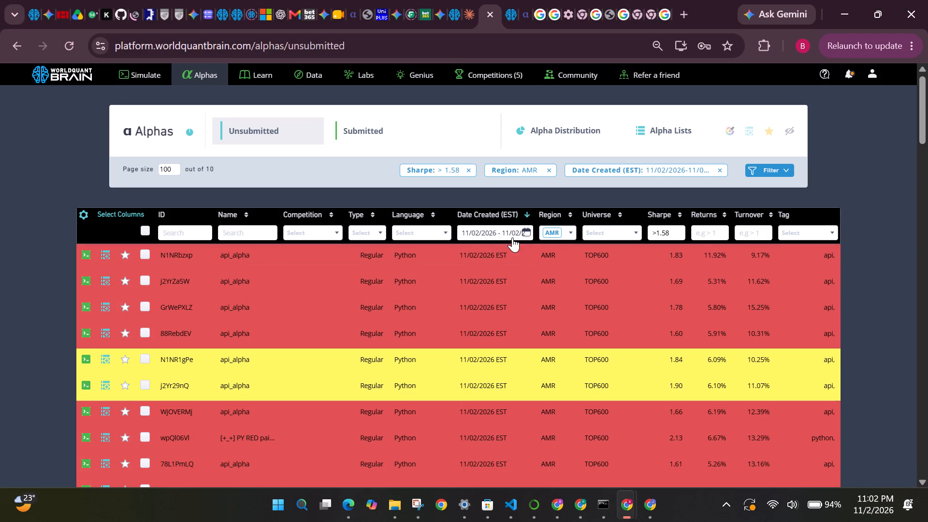
{"action": "left_click", "coordinate": [524, 233]}
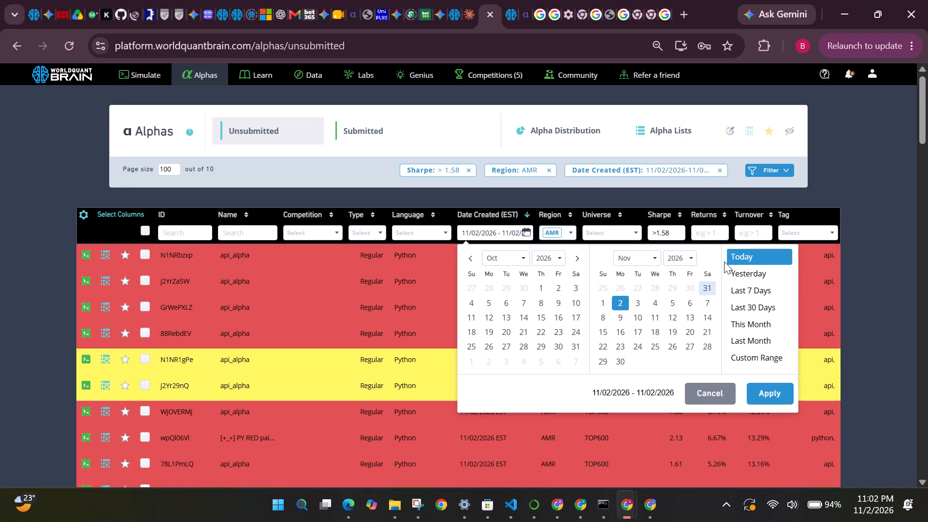
{"action": "left_click", "coordinate": [733, 257]}
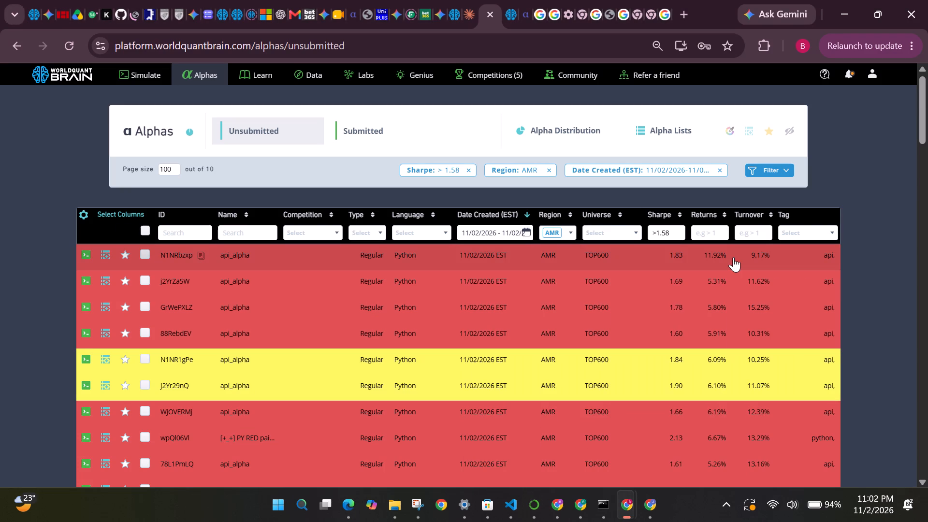
{"action": "left_click", "coordinate": [525, 228]}
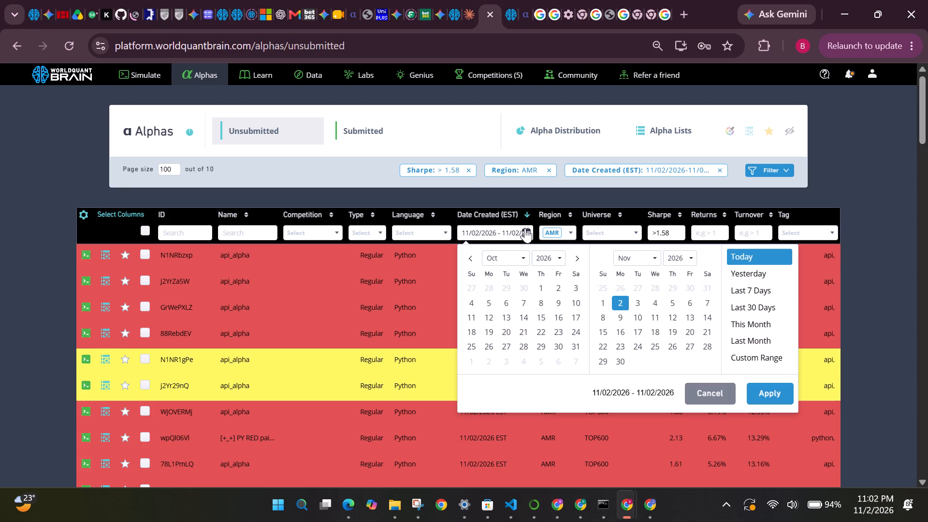
{"action": "left_click", "coordinate": [737, 256]}
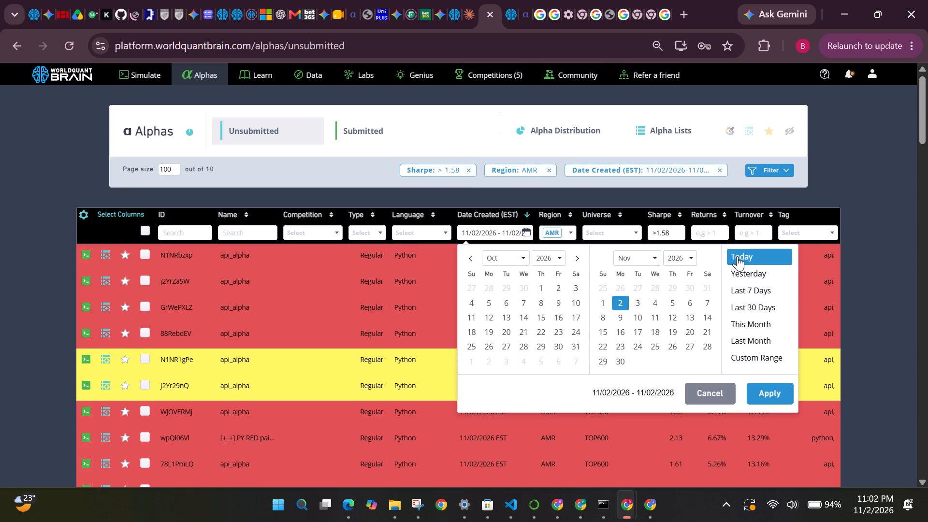
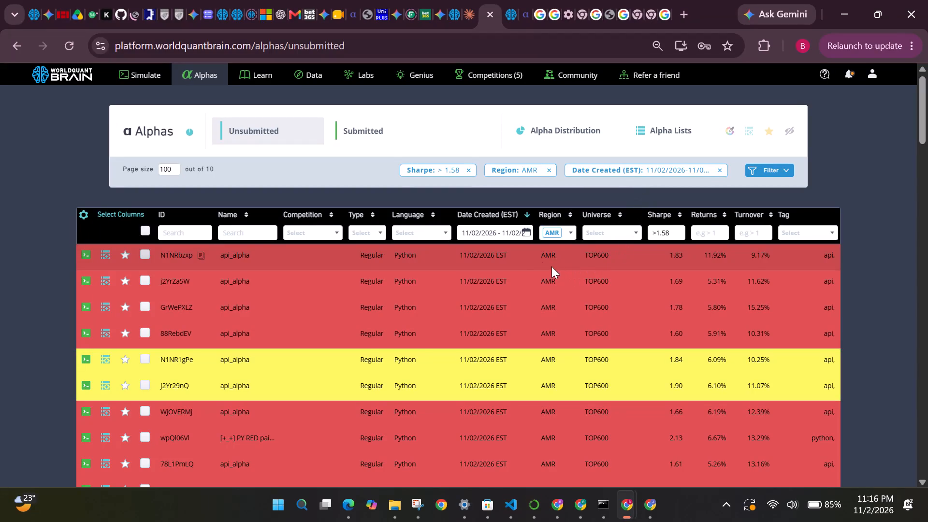
Reapply the Today Date Created filter to refresh the unsubmitted AMR alphas list.
{"action": "left_click", "coordinate": [530, 231]}
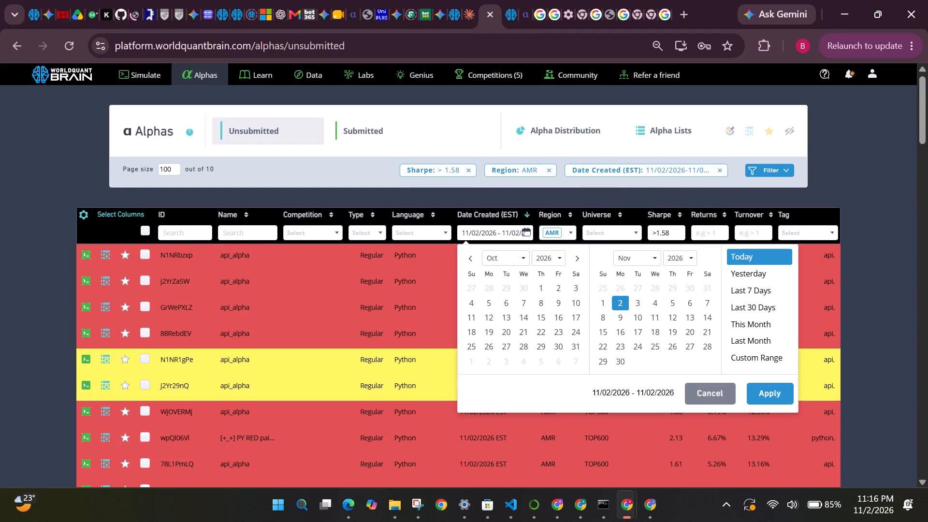
{"action": "left_click", "coordinate": [747, 256]}
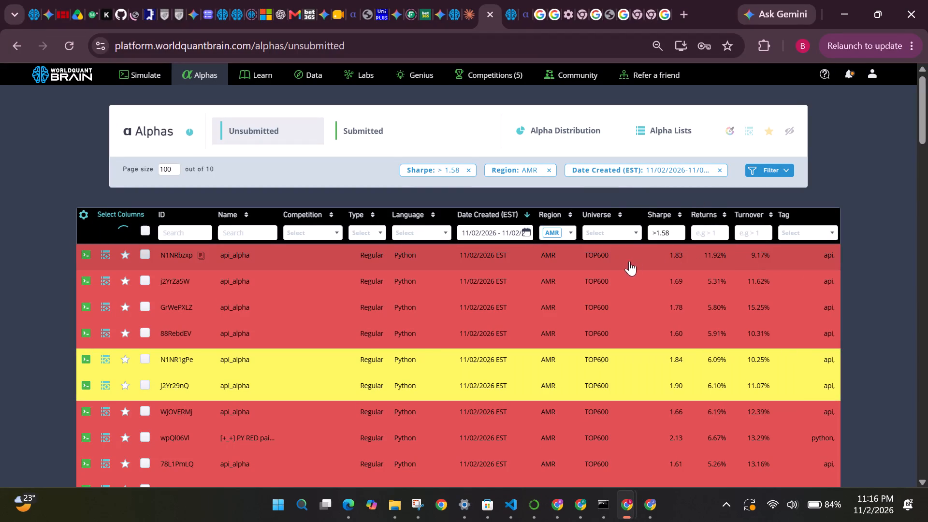
Open the newest unsubmitted alpha, vR1vrP1r, reveal its test period and run its submission check.
{"action": "left_click", "coordinate": [590, 252]}
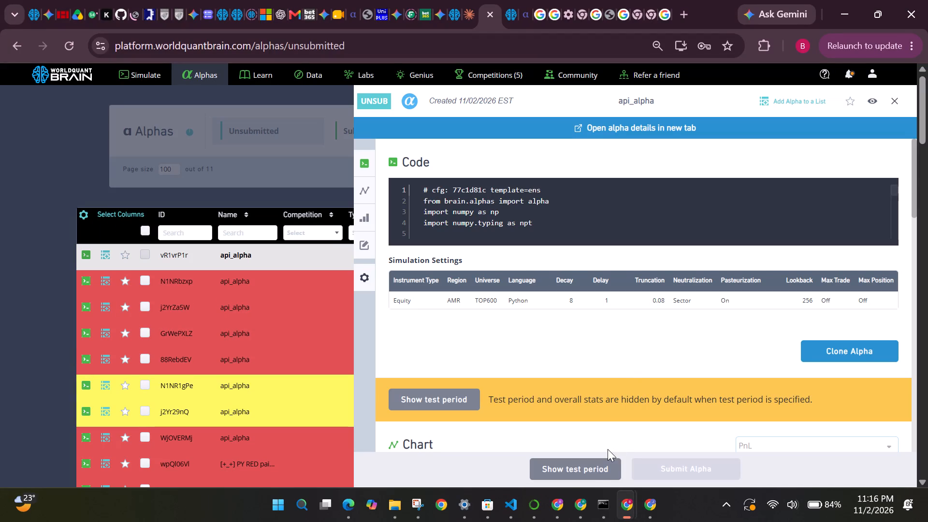
{"action": "left_click", "coordinate": [589, 472]}
{"action": "left_click", "coordinate": [589, 472]}
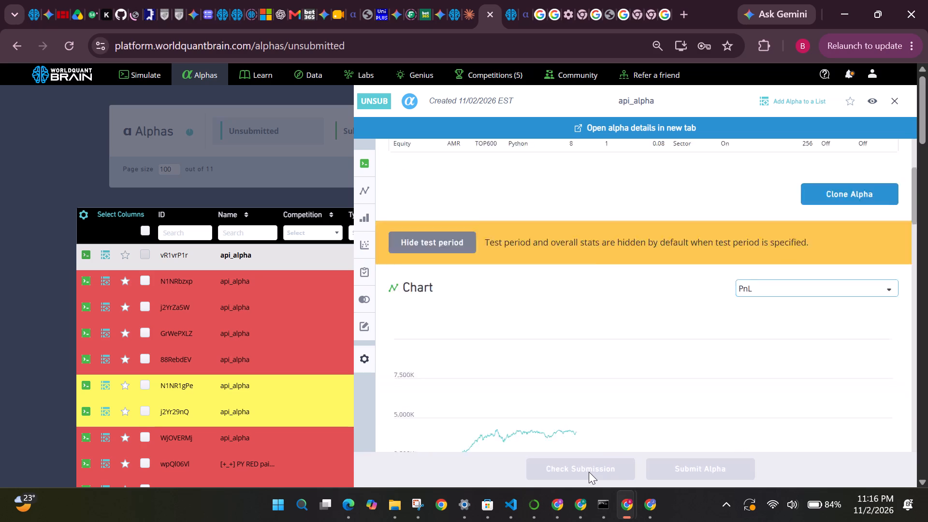
Glance at the SUPERAlpha_v6_fresh_runs_v3 simulation progress in Microsoft Edge and return to WorldQuant BRAIN in Google Chrome.
{"action": "left_click", "coordinate": [351, 503]}
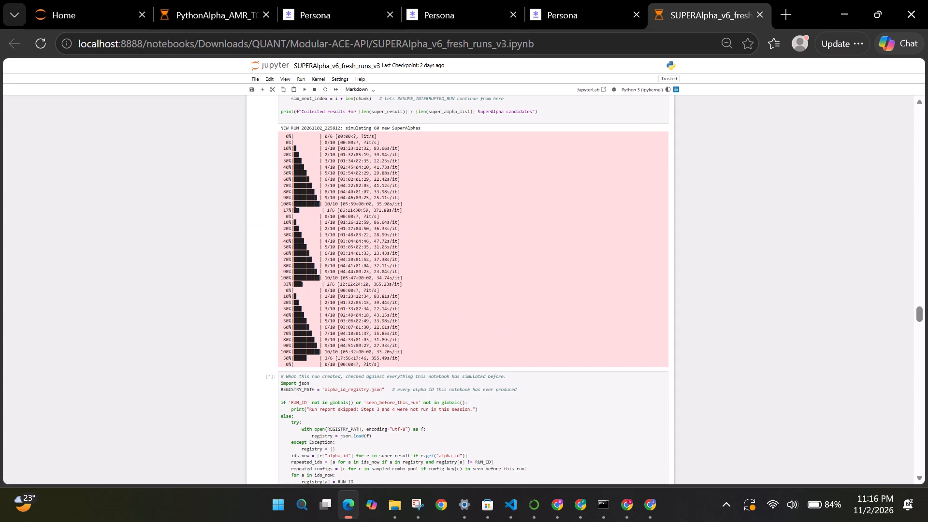
{"action": "left_click", "coordinate": [352, 503]}
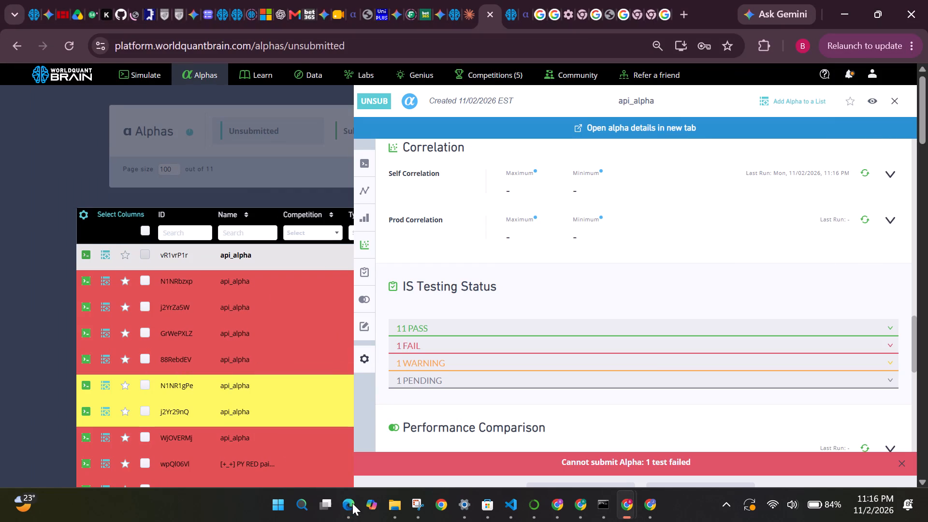
Set the color property of alpha vR1vrP1r to red and close its details.
{"action": "scroll", "coordinate": [519, 373], "scroll_direction": "down", "scroll_amount": 3}
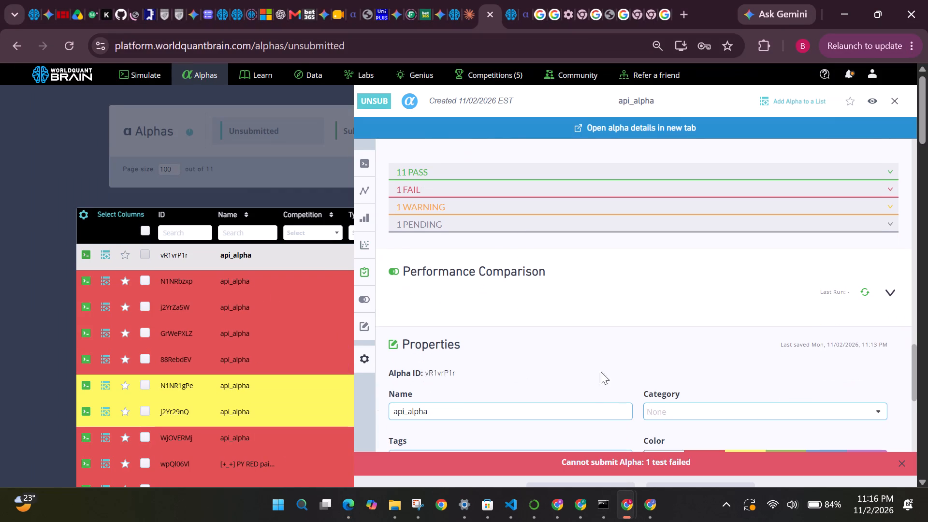
{"action": "scroll", "coordinate": [656, 406], "scroll_direction": "down", "scroll_amount": 1}
{"action": "left_click", "coordinate": [691, 408]}
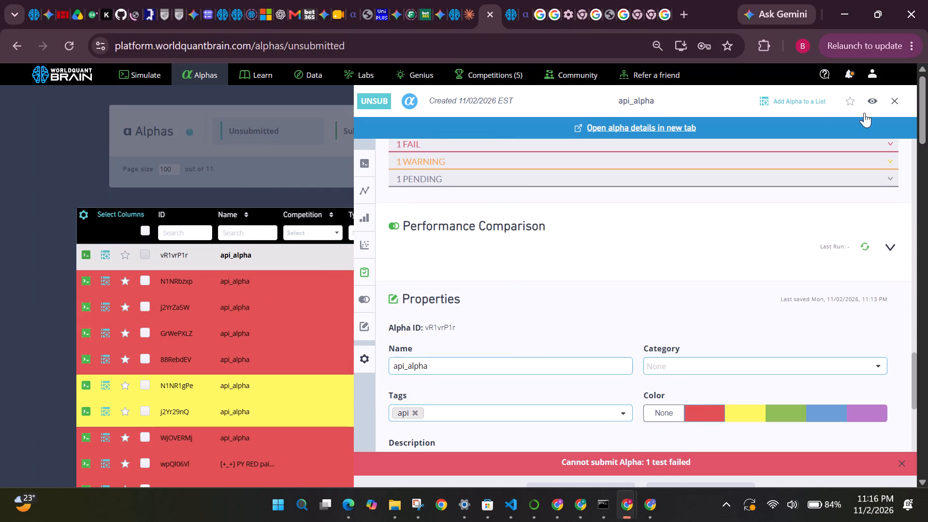
{"action": "left_click", "coordinate": [894, 99]}
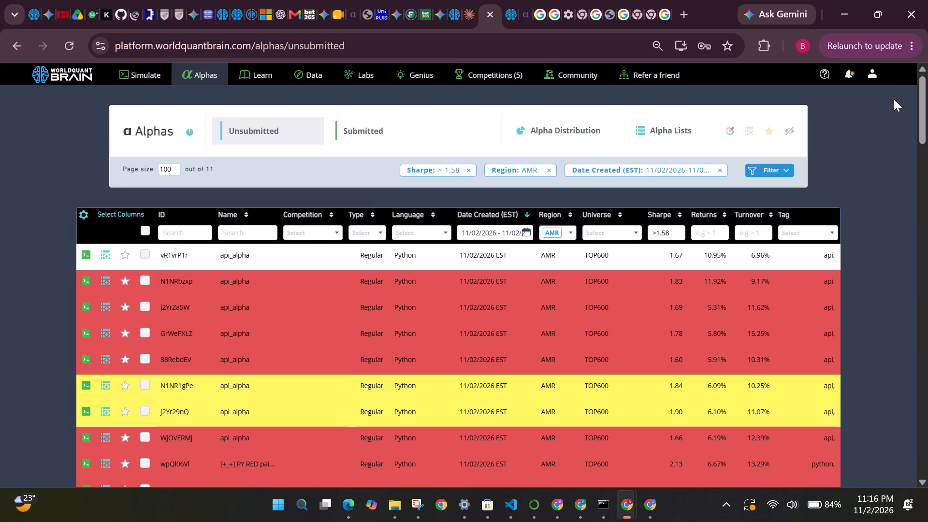